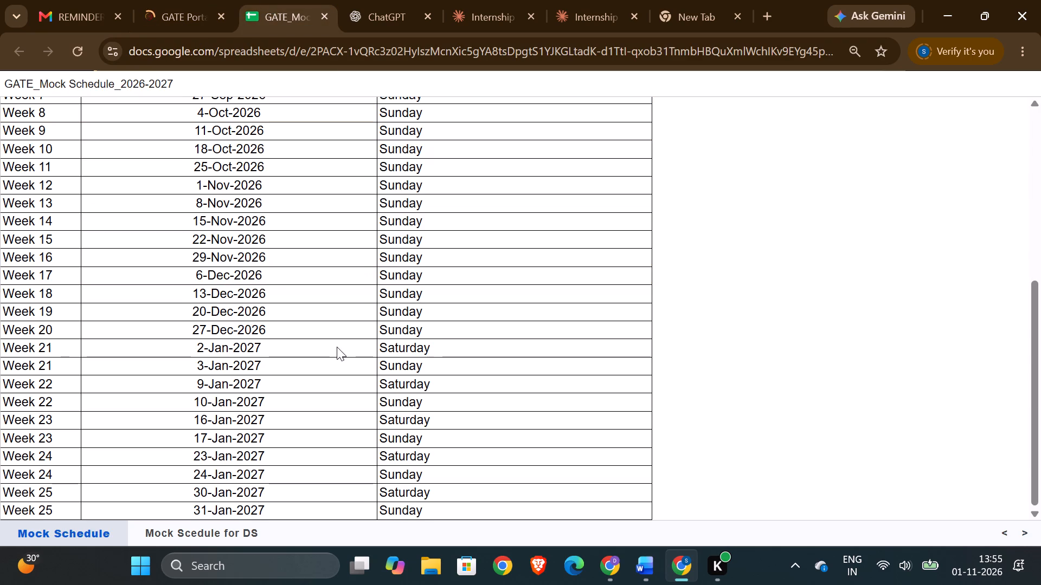
Examine the weekly mock test dates and days in the GATE_Mock Schedule_2026-2027 sheet.
scroll(337, 347, "down", 1)
scroll(337, 347, "up", 1)
scroll(337, 347, "down", 1)
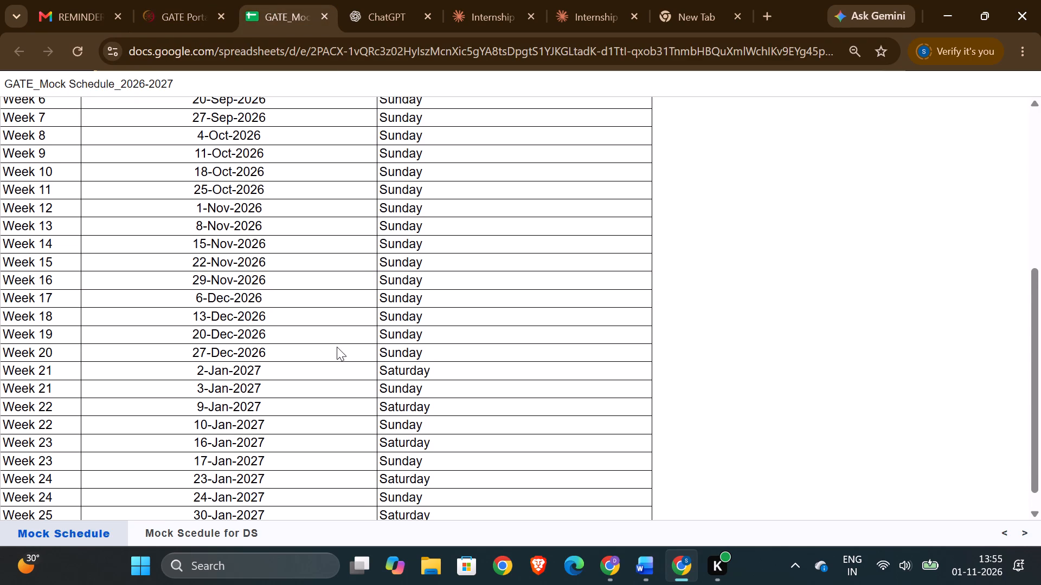
scroll(337, 347, "down", 1)
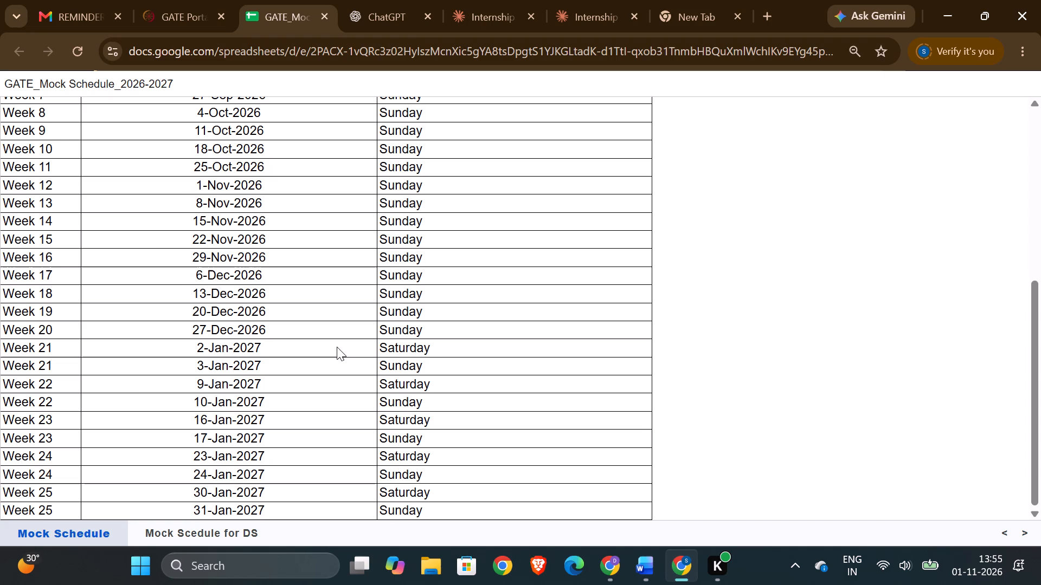
scroll(337, 347, "down", 1)
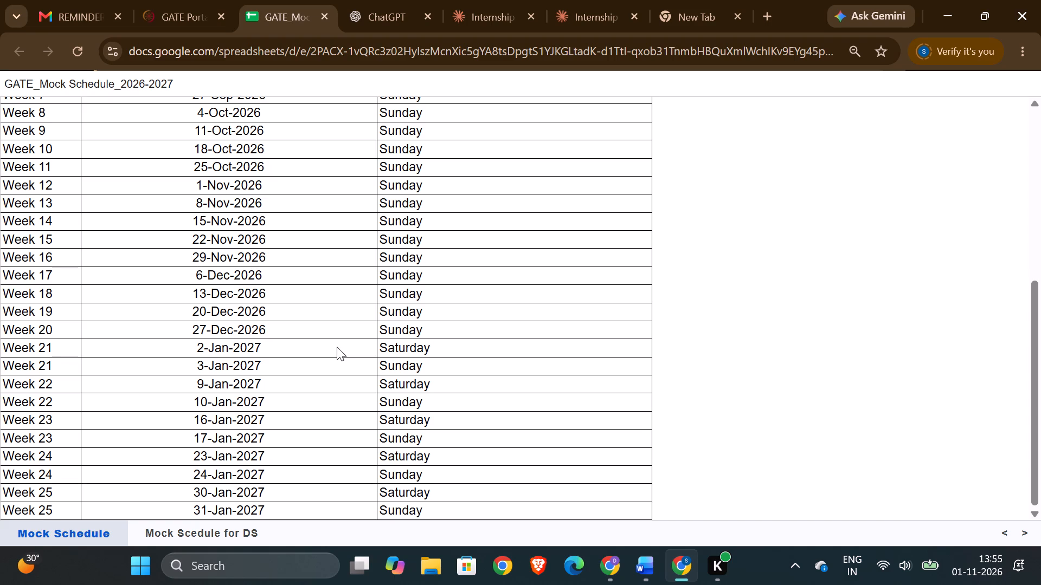
scroll(337, 347, "up", 1)
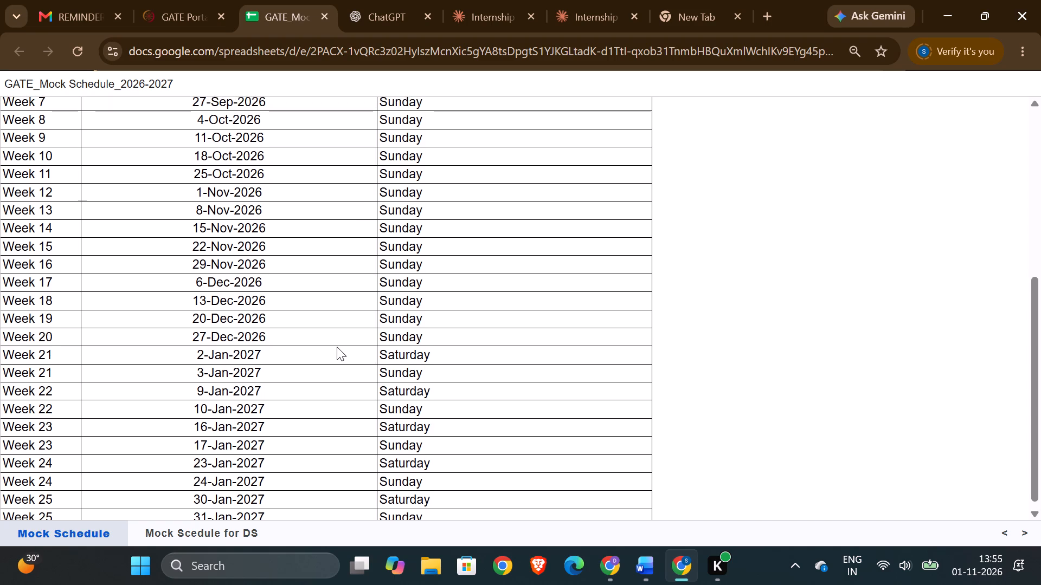
scroll(337, 347, "up", 3)
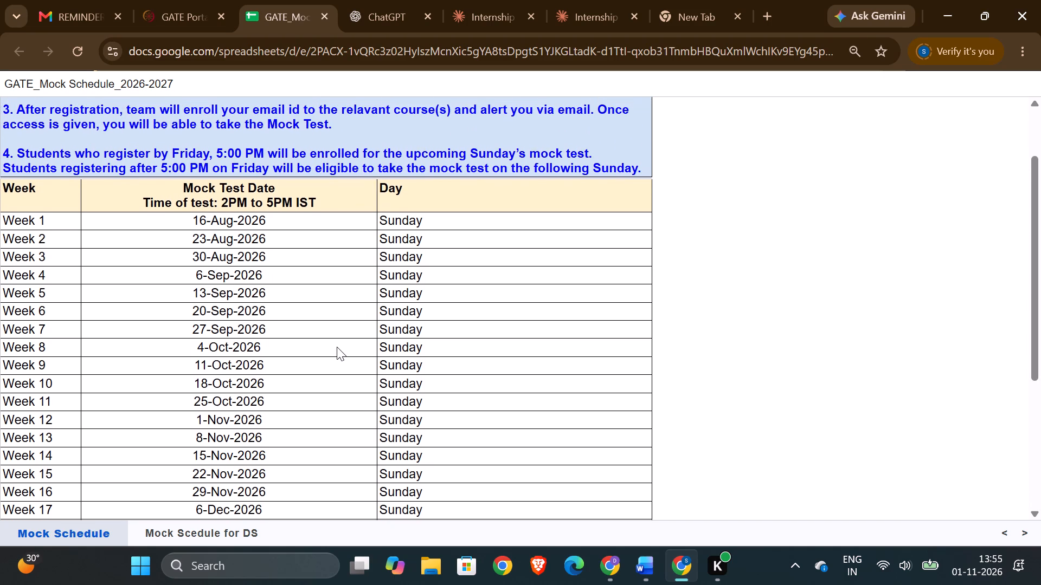
scroll(337, 347, "down", 1)
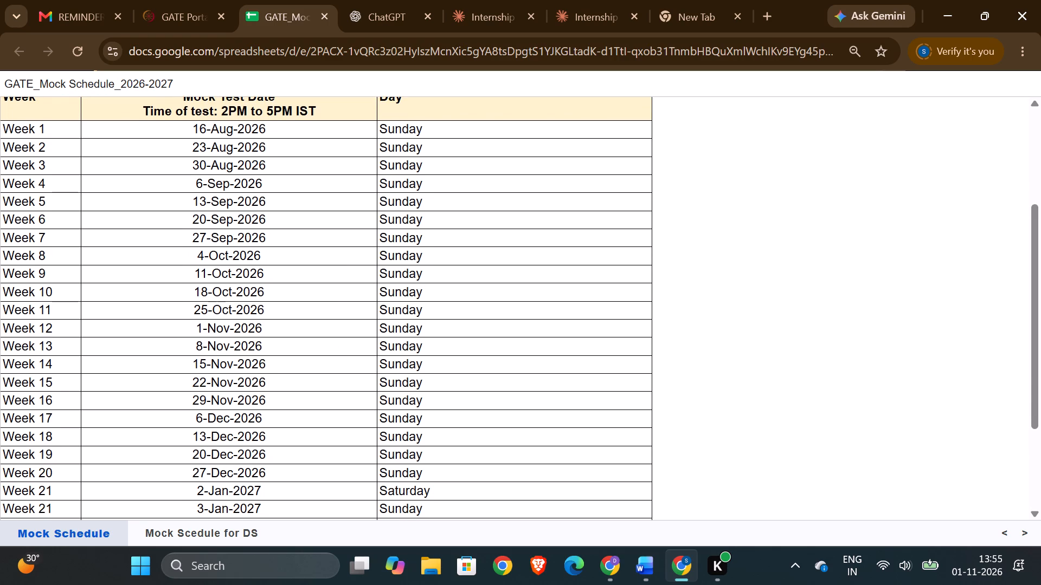
scroll(235, 12, "down", 1)
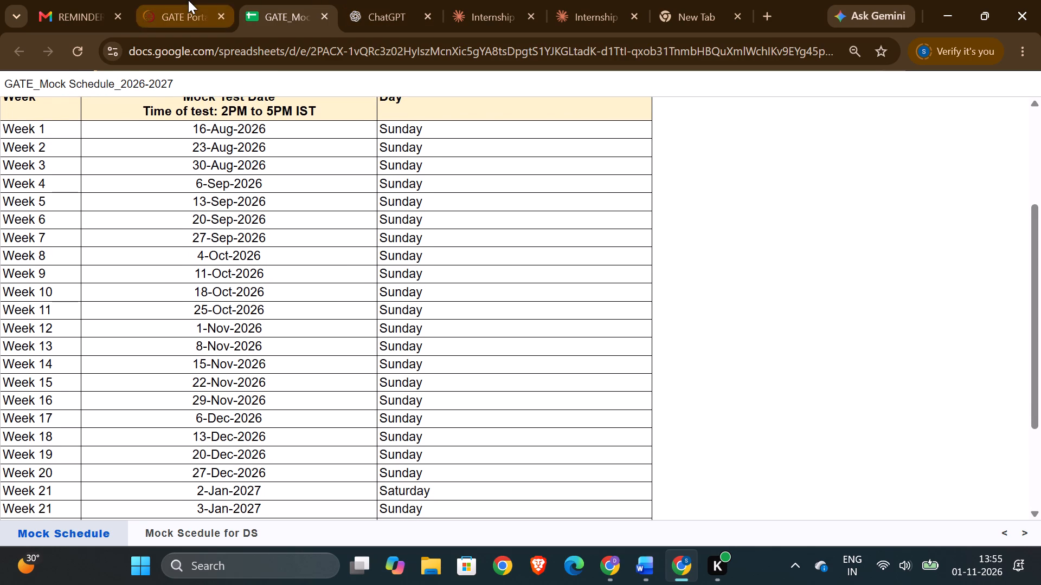
Switch to the GATE Portal page and close the GATE mock schedule tab.
left_click(188, 0)
left_click(323, 16)
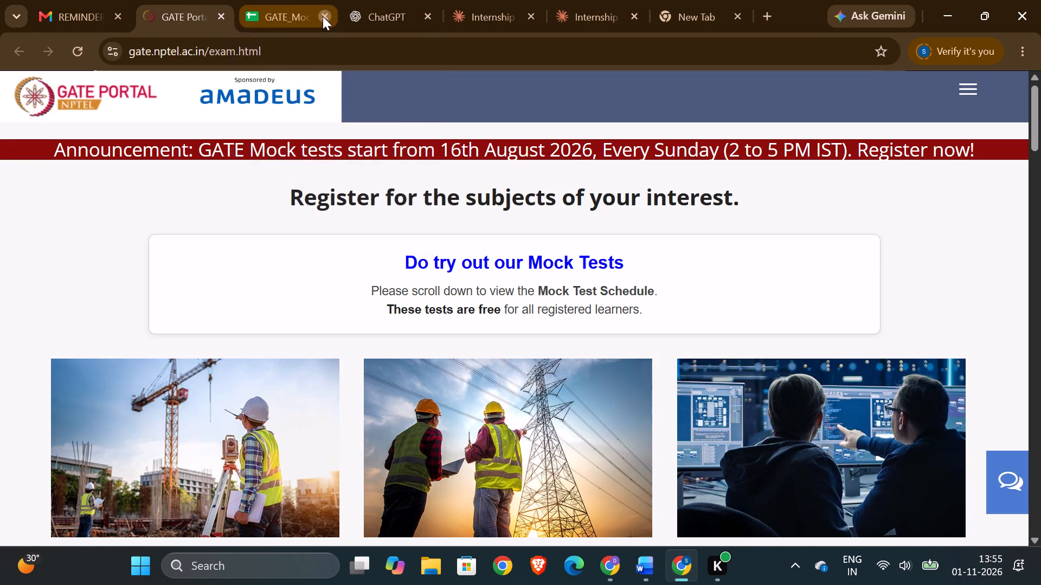
Look through the GATE Portal's site sections and the engineering and science subjects offered for registration.
left_click(966, 90)
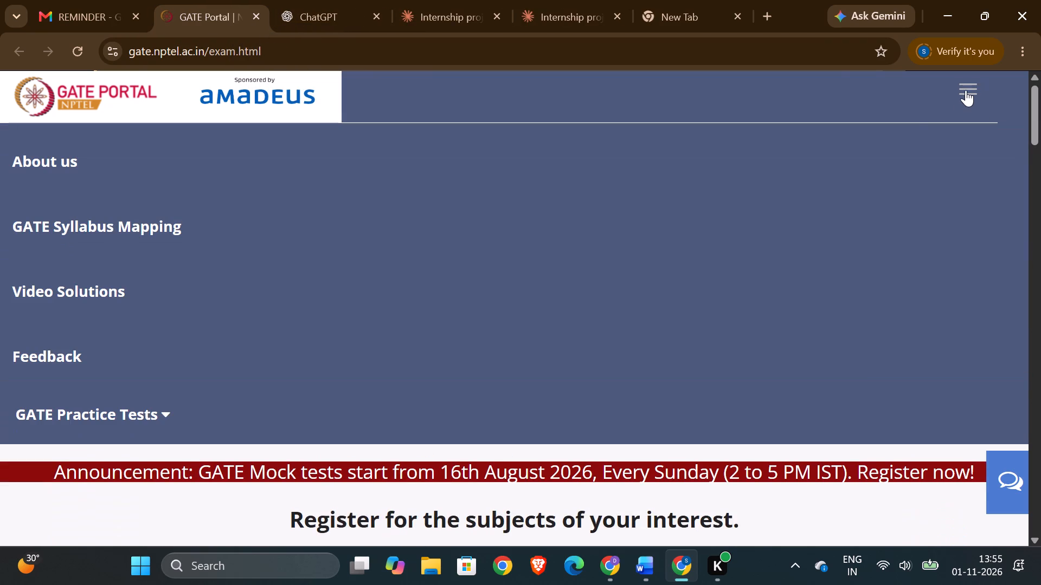
scroll(274, 475, "down", 2)
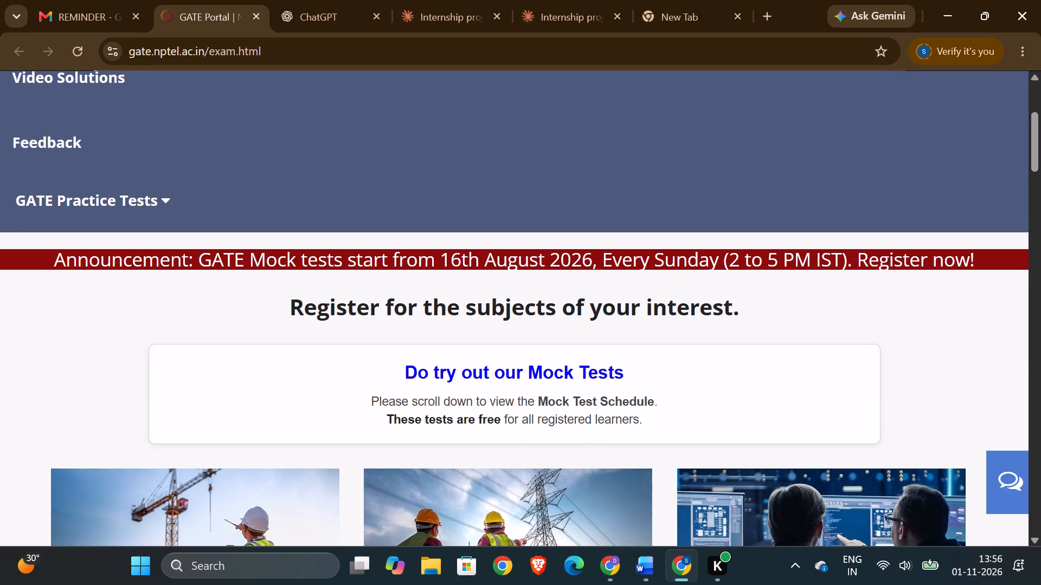
scroll(274, 475, "down", 1)
scroll(451, 317, "down", 2)
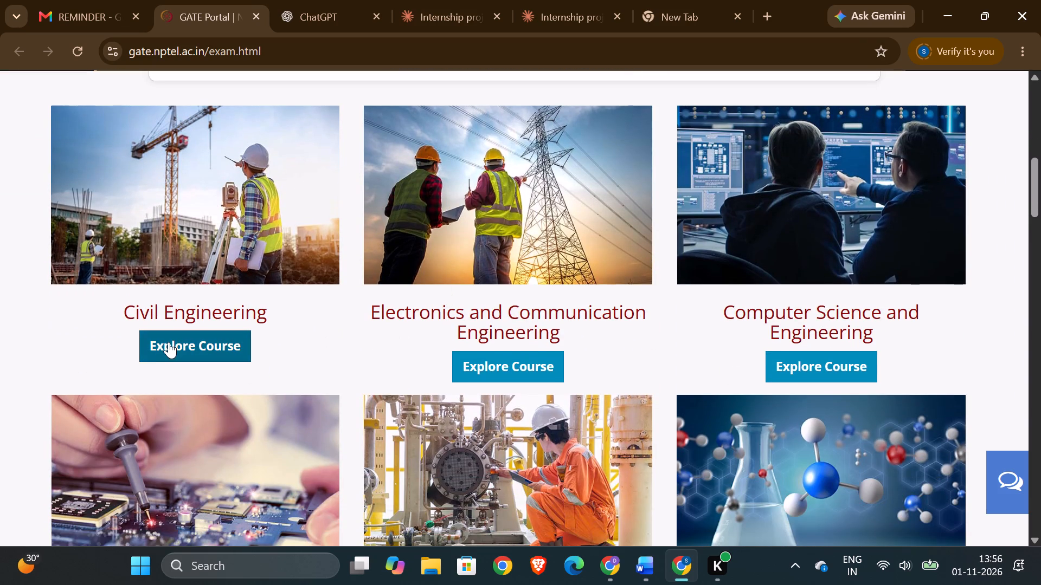
scroll(642, 320, "down", 1)
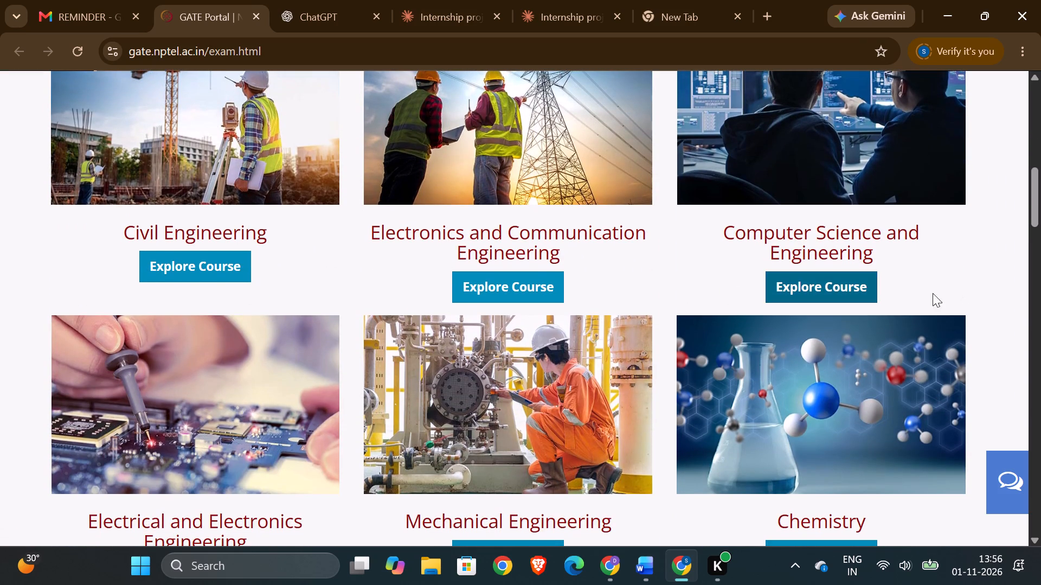
Examine the GATE Portal's post-registration access details and the GATE 2027 Mock Test Schedule with its weekly dates.
scroll(868, 305, "down", 1)
scroll(868, 305, "up", 3)
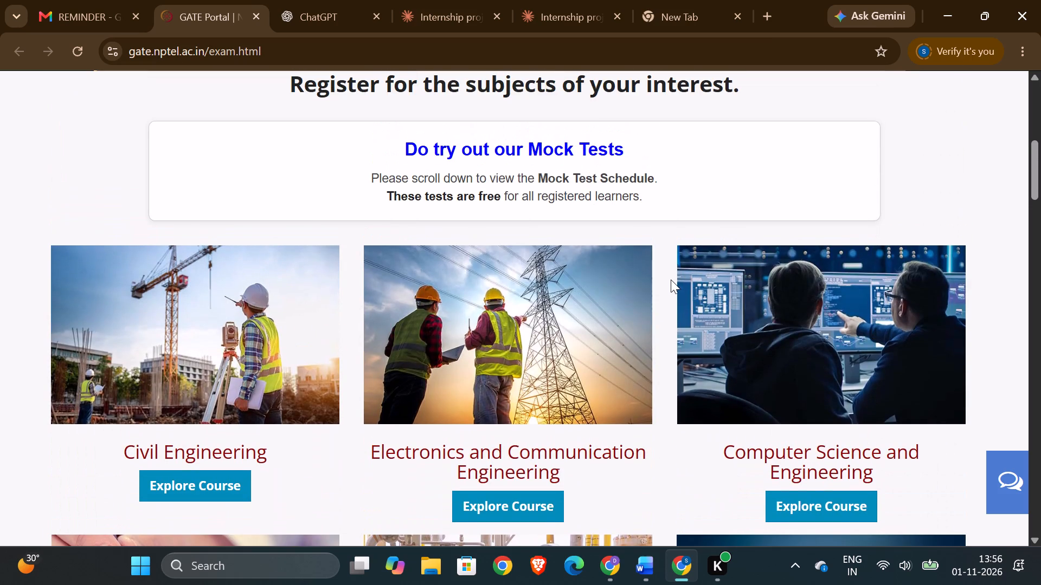
scroll(594, 292, "down", 7)
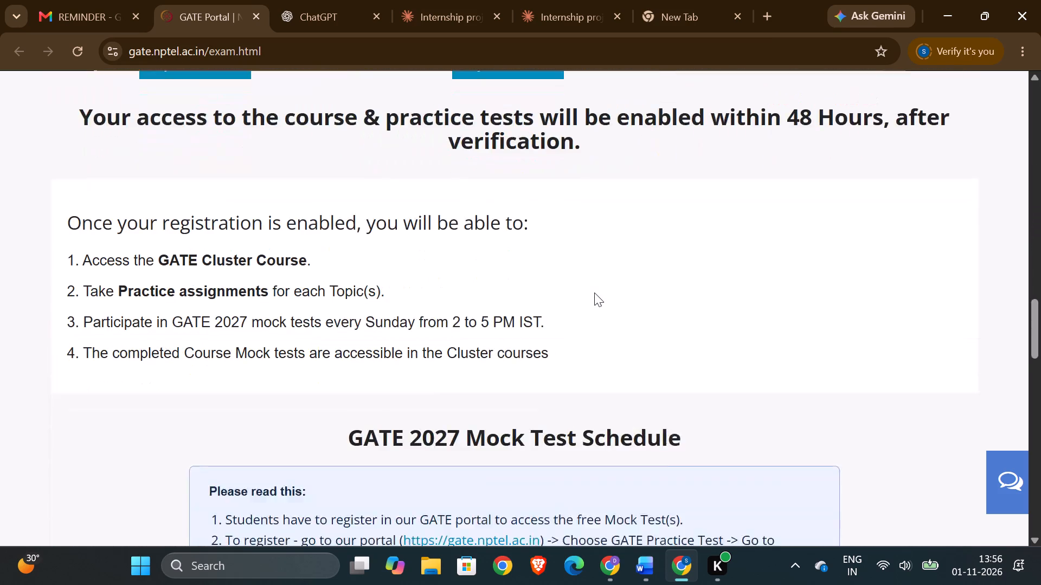
scroll(594, 292, "down", 3)
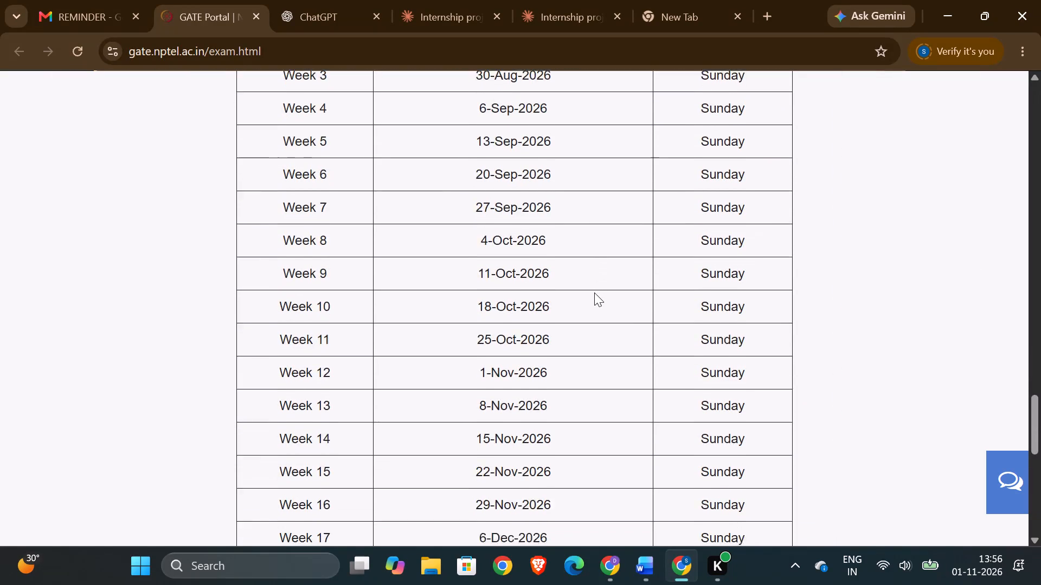
scroll(594, 292, "down", 4)
scroll(594, 292, "up", 3)
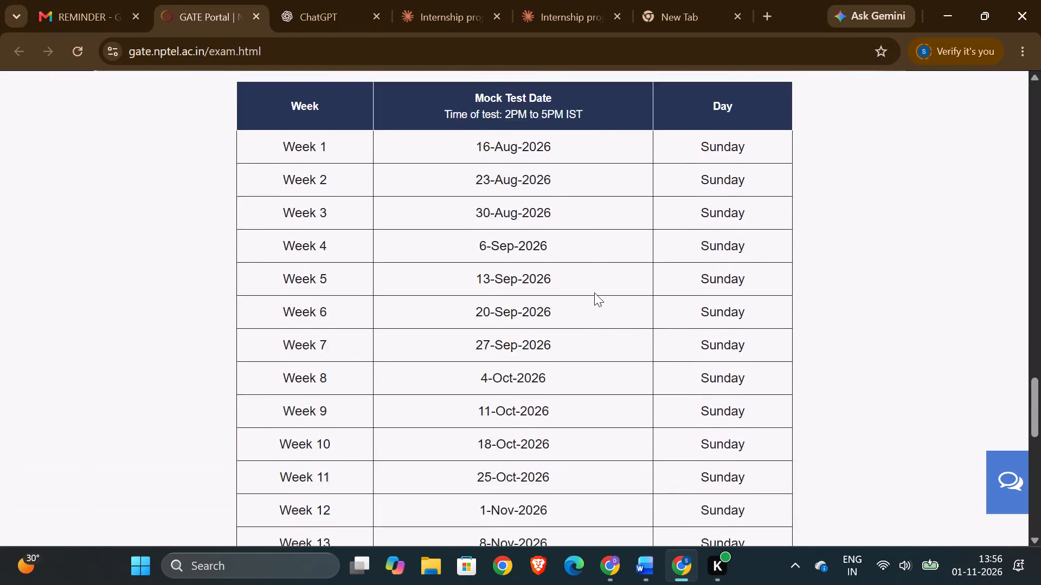
scroll(594, 292, "up", 5)
scroll(579, 232, "up", 2)
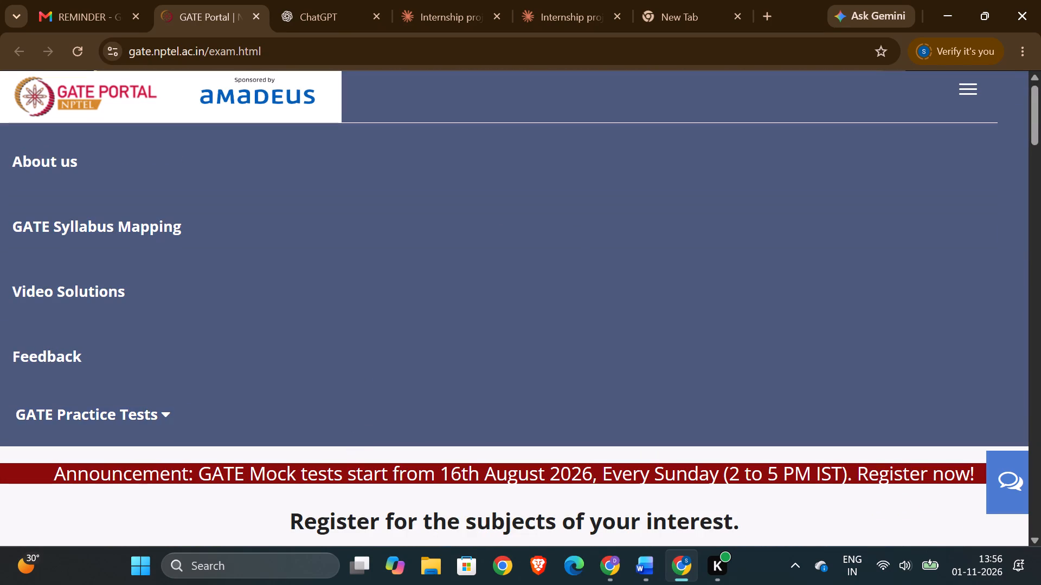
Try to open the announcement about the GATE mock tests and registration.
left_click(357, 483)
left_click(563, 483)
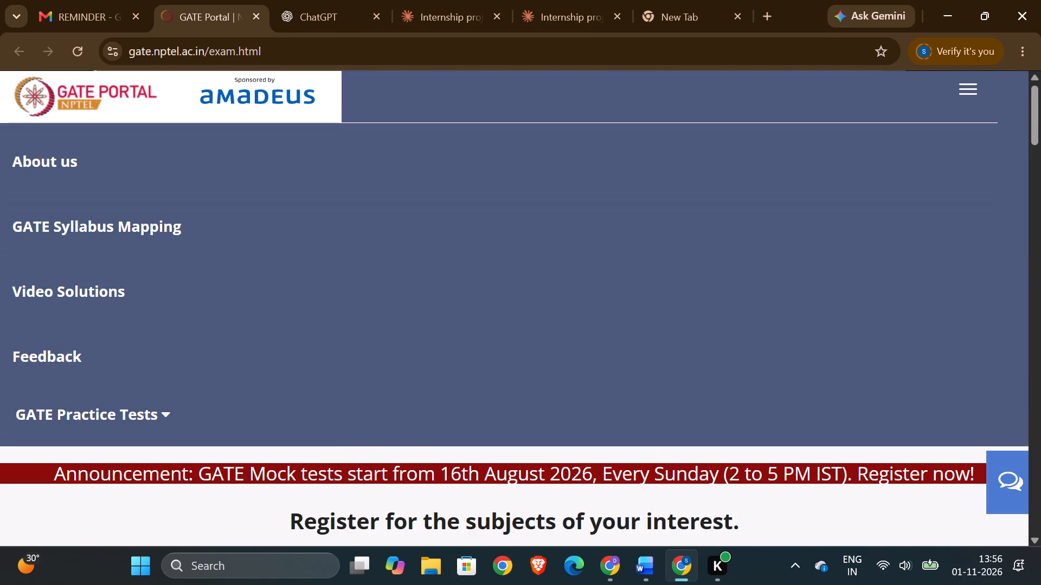
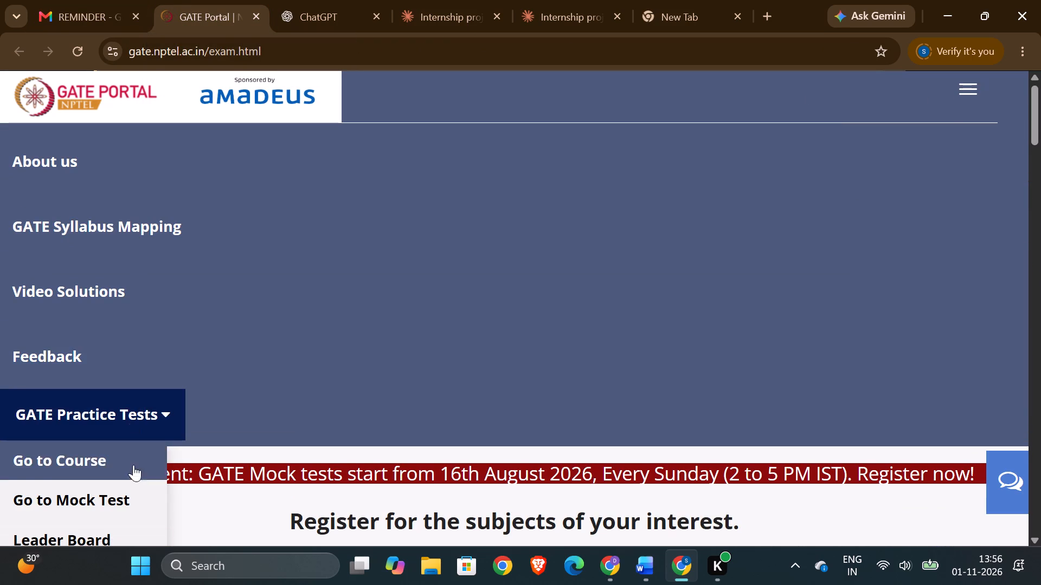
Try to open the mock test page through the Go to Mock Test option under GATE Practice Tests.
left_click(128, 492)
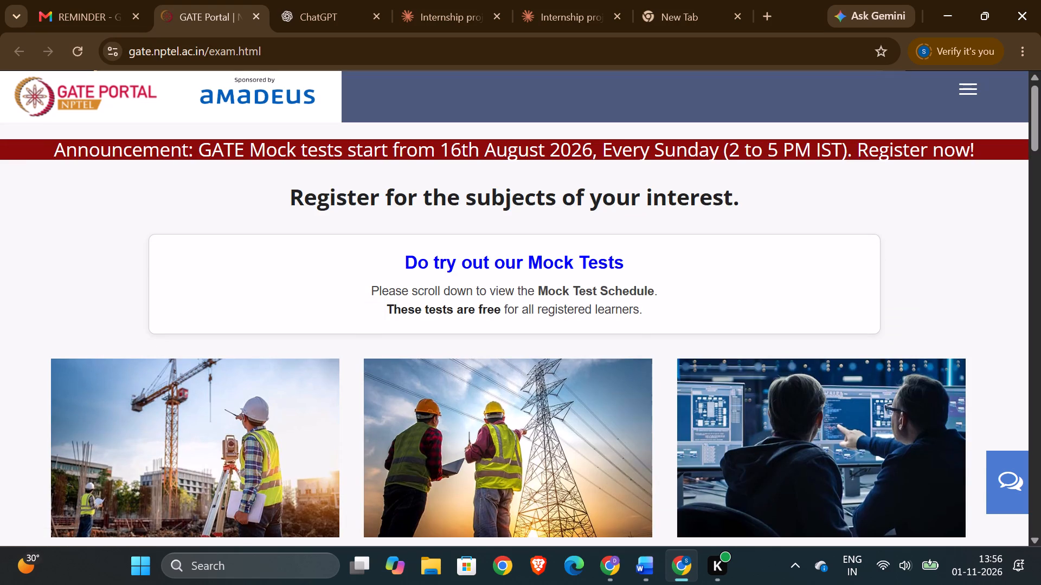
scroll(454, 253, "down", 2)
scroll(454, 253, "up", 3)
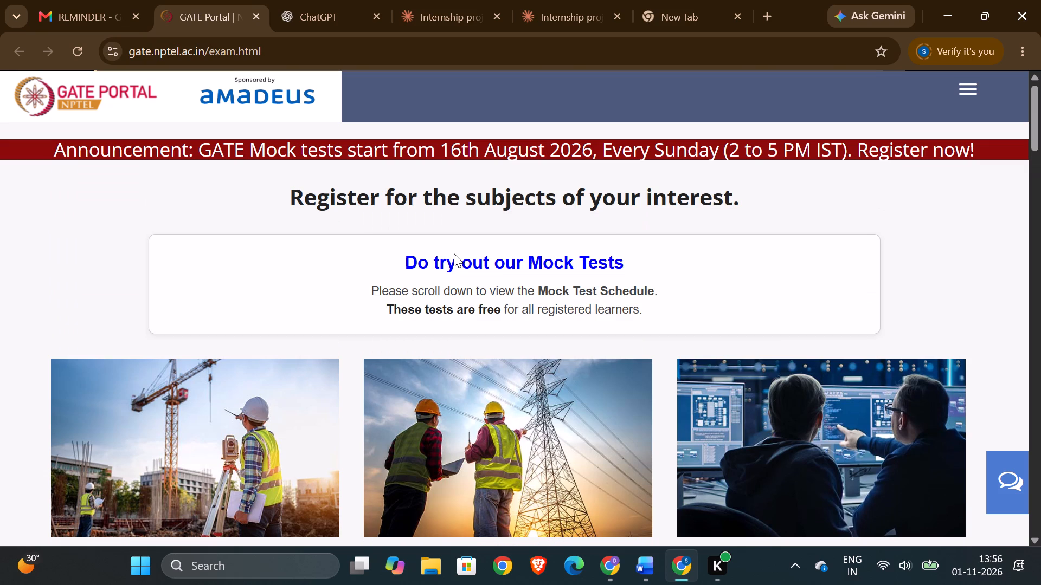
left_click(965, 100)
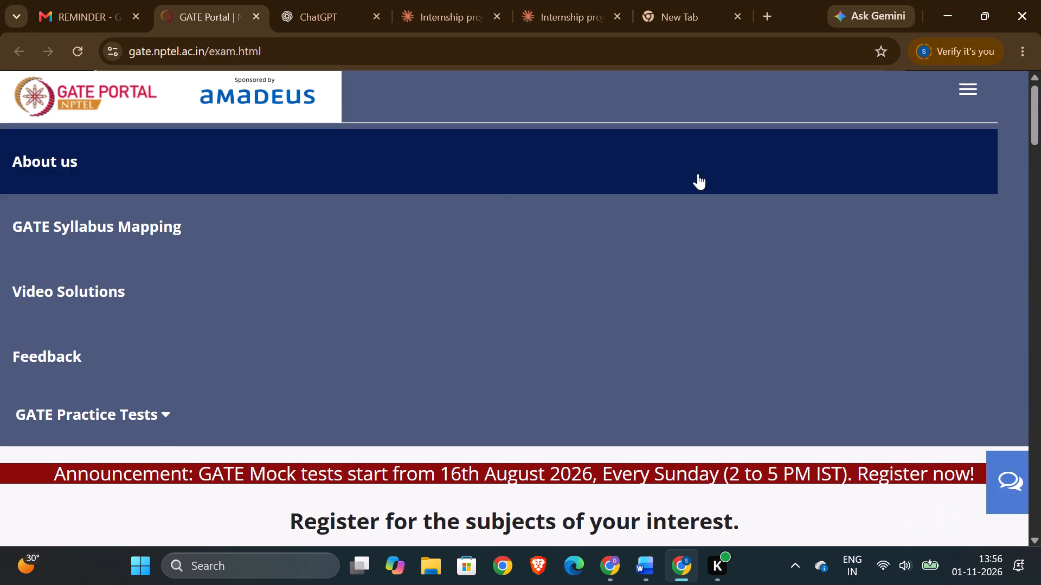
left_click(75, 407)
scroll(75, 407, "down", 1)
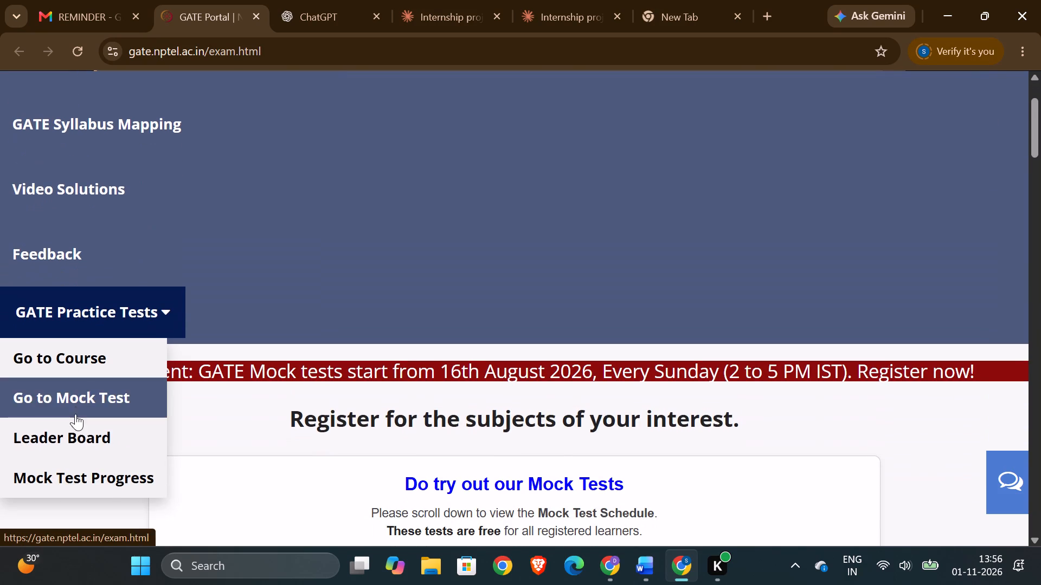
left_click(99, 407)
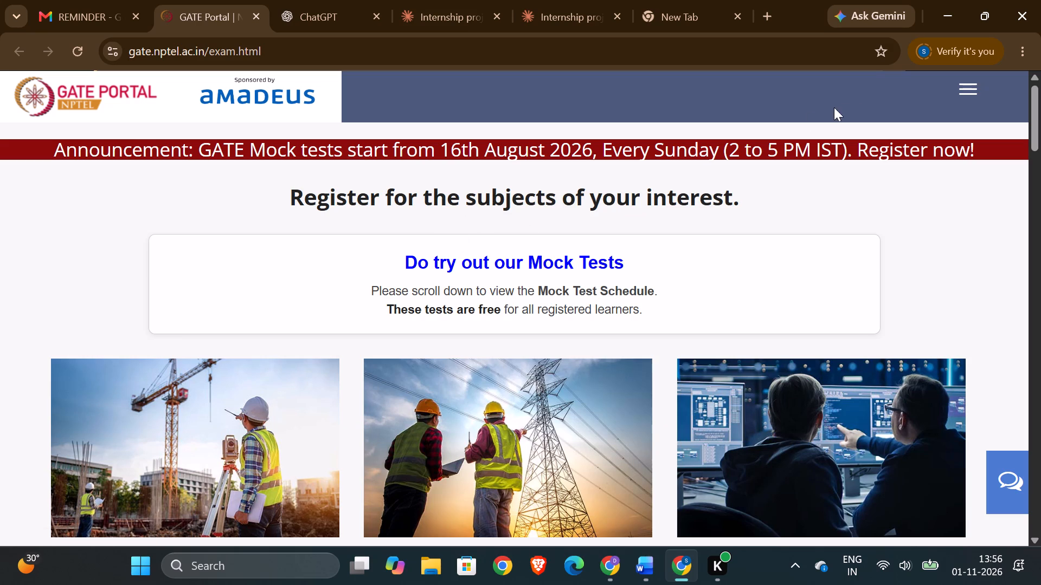
Open the Computer Science and Engineering course page from the subjects offered on the GATE Portal.
left_click(589, 150)
scroll(589, 150, "down", 1)
scroll(535, 241, "down", 2)
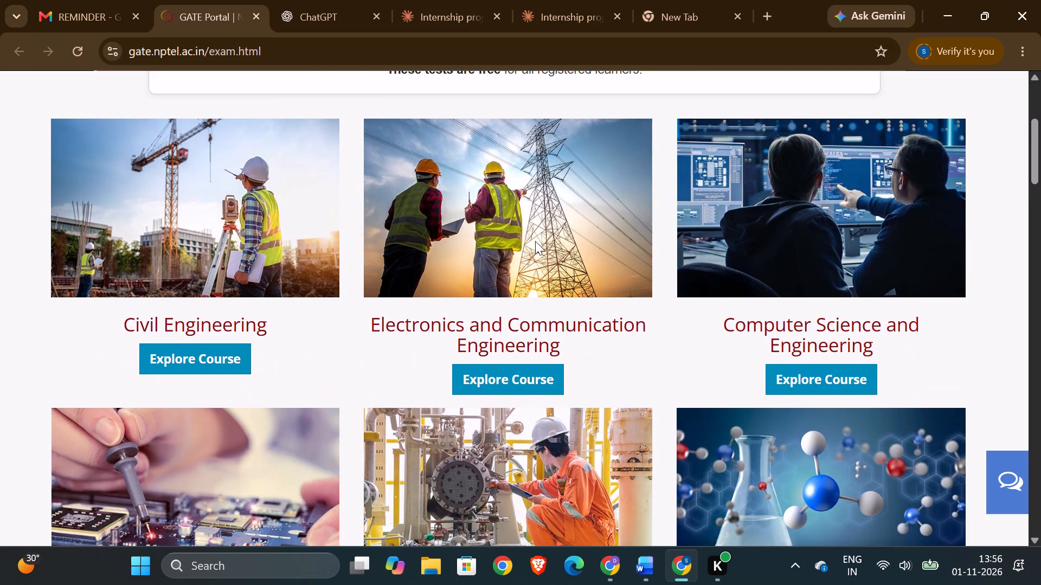
left_click(812, 376)
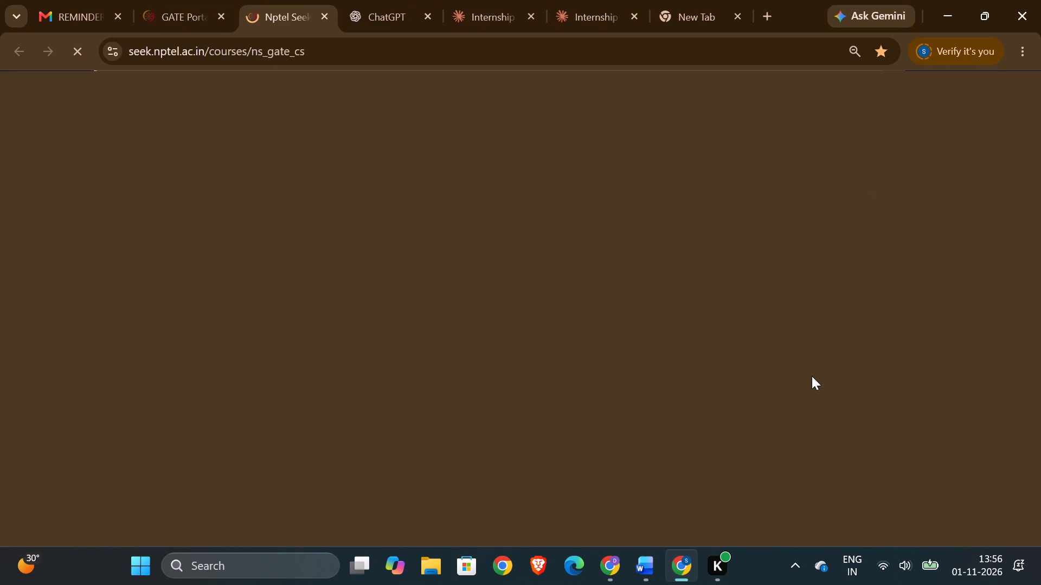
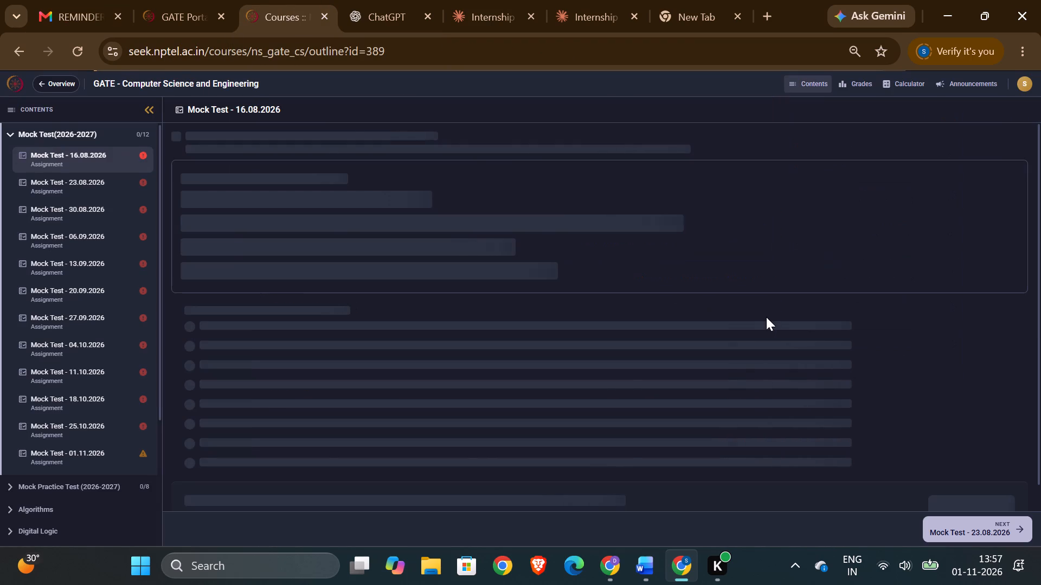
Open the Mock Test - 01.11.2026 assignment in the GATE Computer Science course and review its details and instructions.
scroll(112, 407, "down", 1)
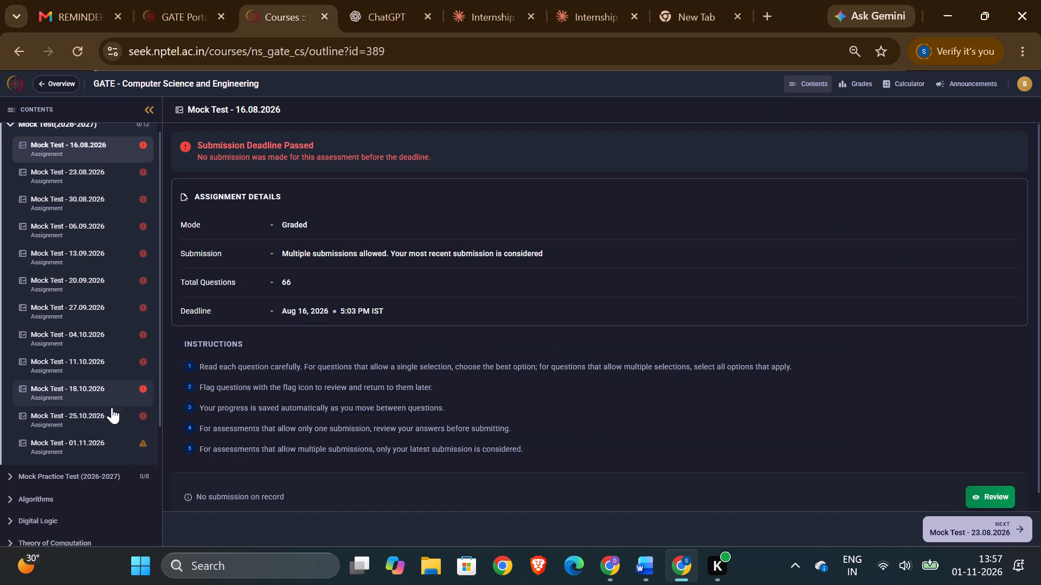
scroll(112, 407, "down", 2)
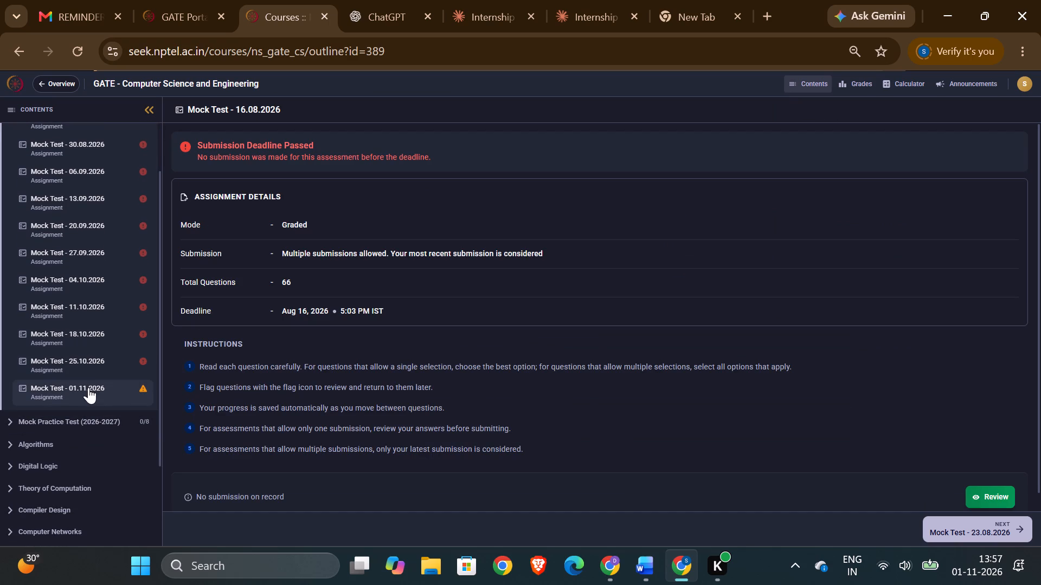
left_click(88, 387)
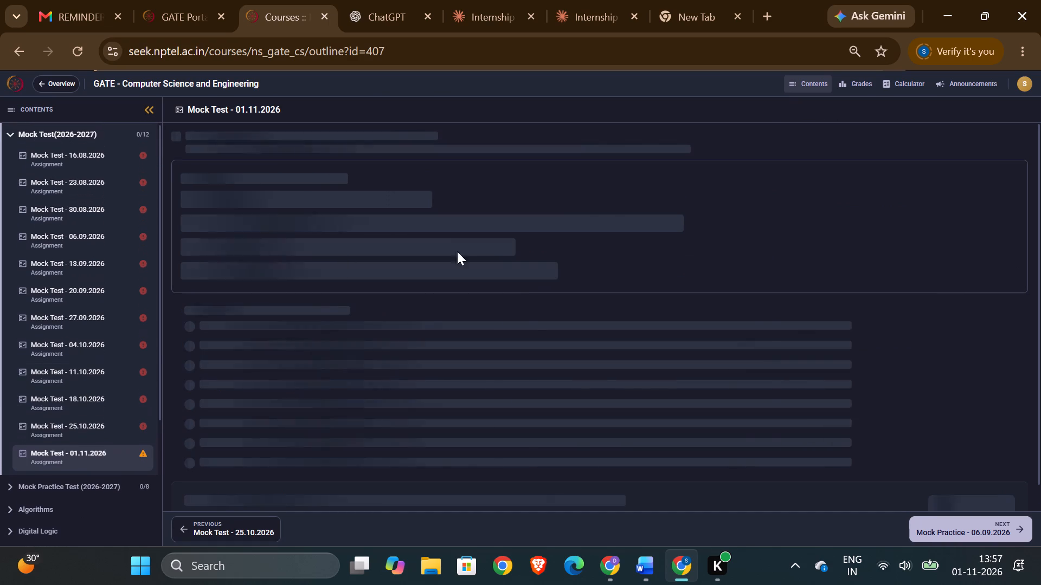
scroll(806, 304, "up", 2)
scroll(806, 304, "down", 1)
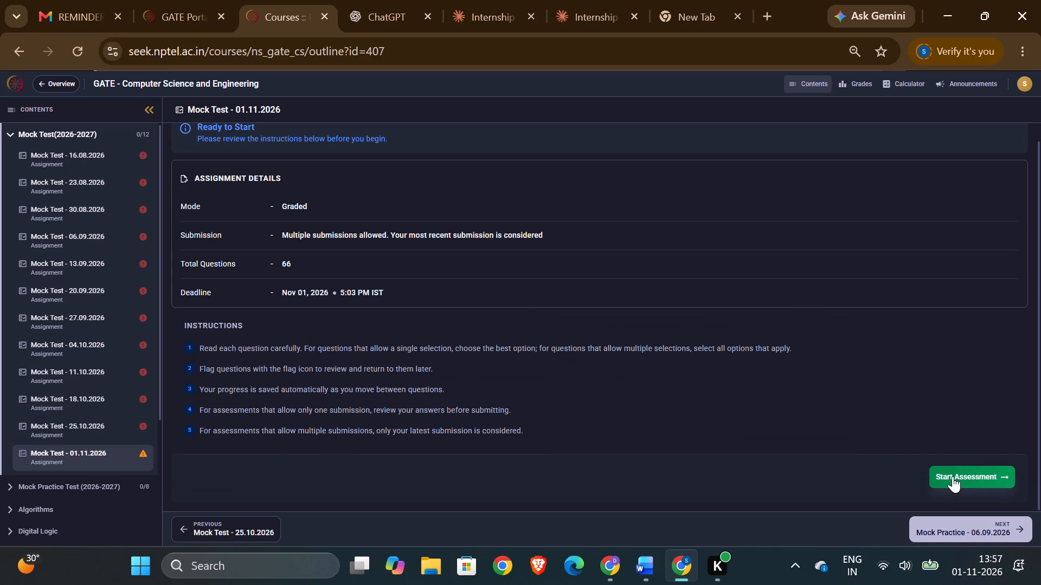
Collapse the course contents list and start the Mock Test - 01.11.2026 assessment.
left_click(147, 116)
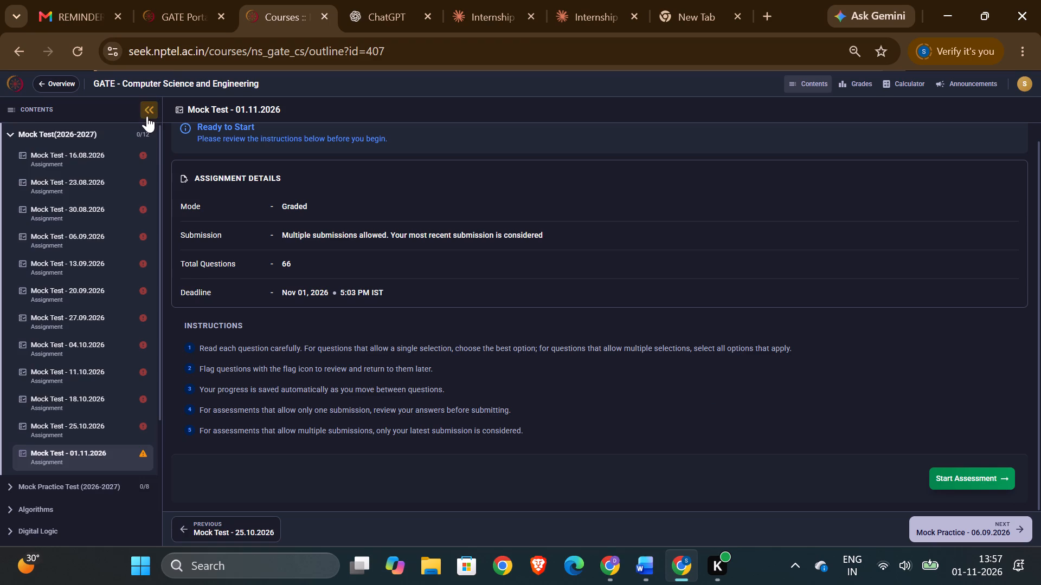
scroll(481, 378, "up", 2)
scroll(481, 378, "down", 1)
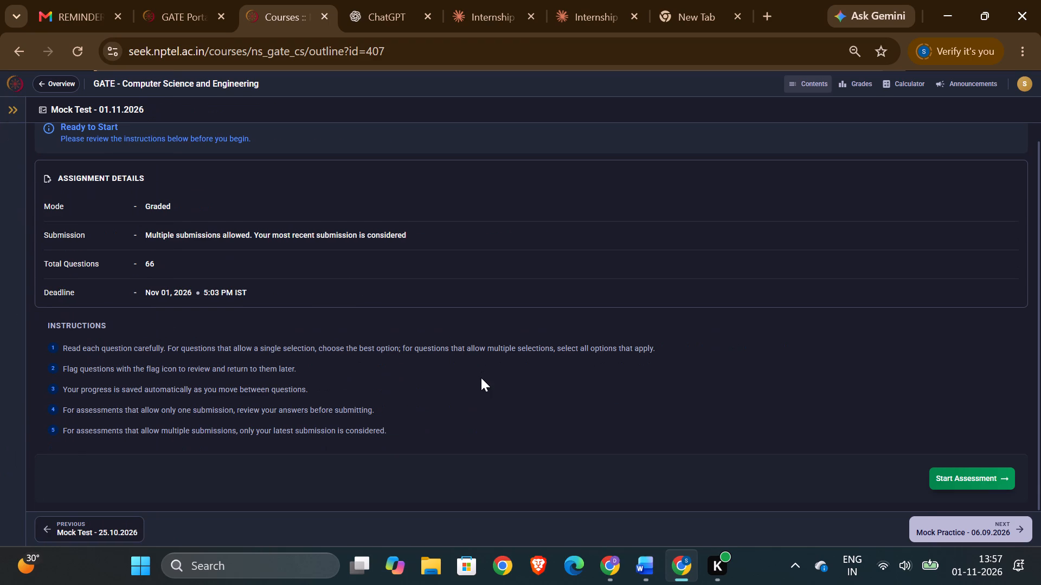
scroll(481, 378, "down", 1)
left_click(948, 471)
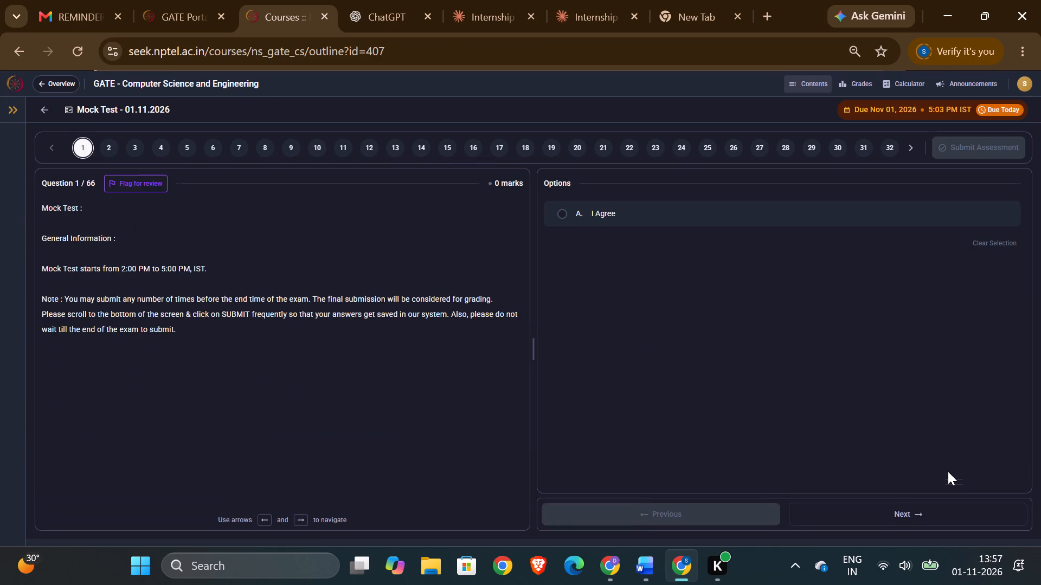
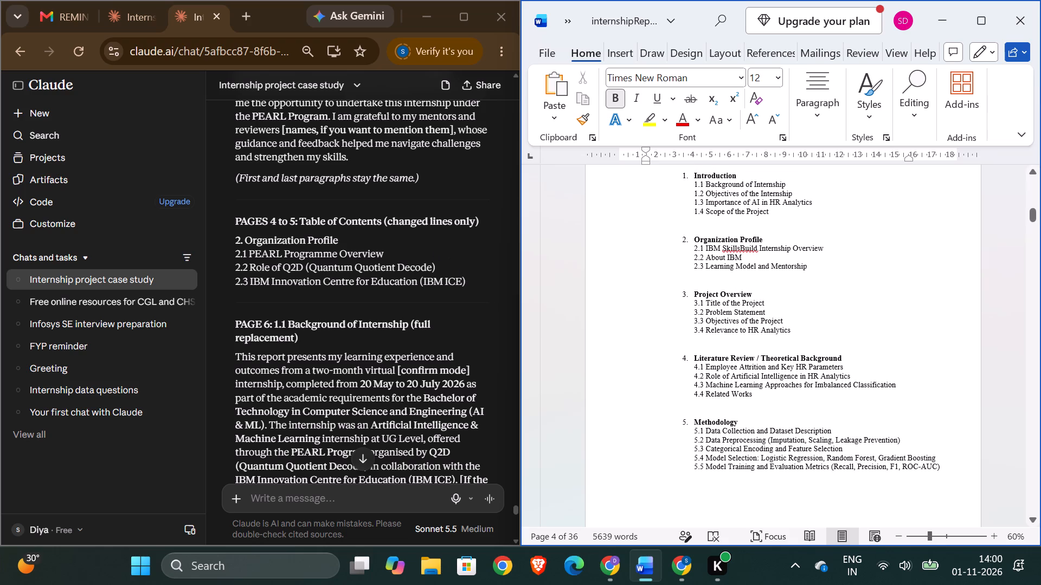
left_click_drag(821, 249, 713, 250)
key("BackSpace")
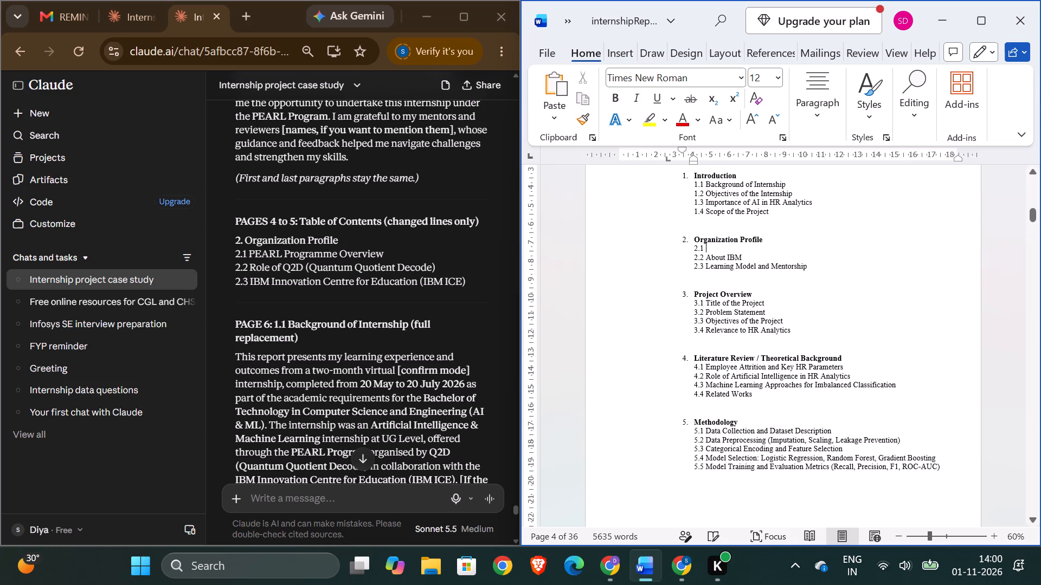
type("Pear")
type("l")
key("space")
key("BackSpace")
key("BackSpace")
key("BackSpace")
key("BackSpace")
key("BackSpace")
type("Programme")
key("space")
type("Overci")
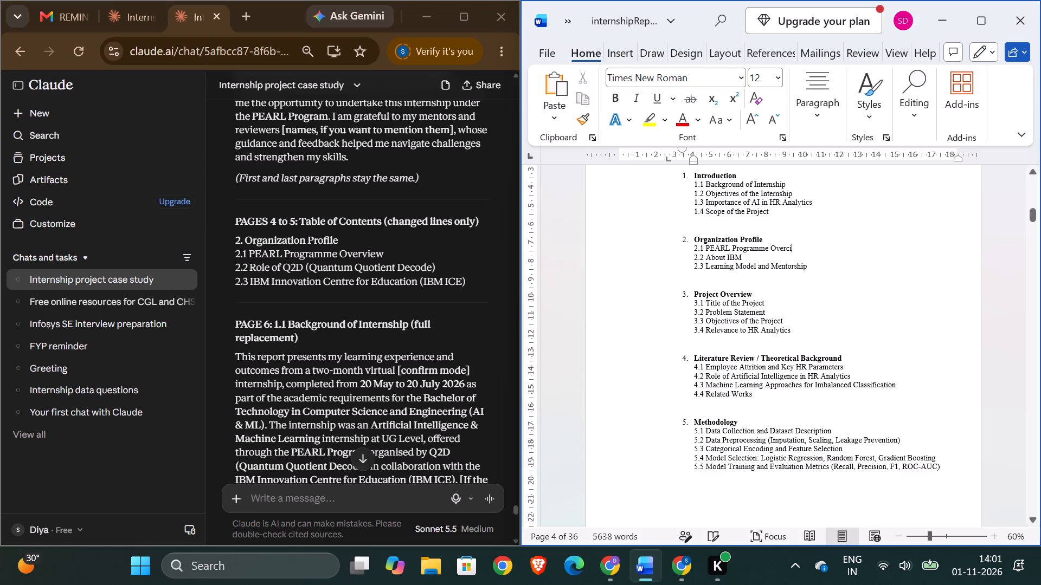
key("BackSpace")
key("BackSpace")
type("view")
Replace the title of Table of Contents entry 2.2 with "Role of Q2D (Quantum Quotient Decode)".
left_click(746, 252)
key("BackSpace")
key("BackSpace")
key("BackSpace")
key("BackSpace")
key("BackSpace")
key("BackSpace")
key("BackSpace")
key("BackSpace")
key("BackSpace")
type("Role of")
key("space")
type("Q2D")
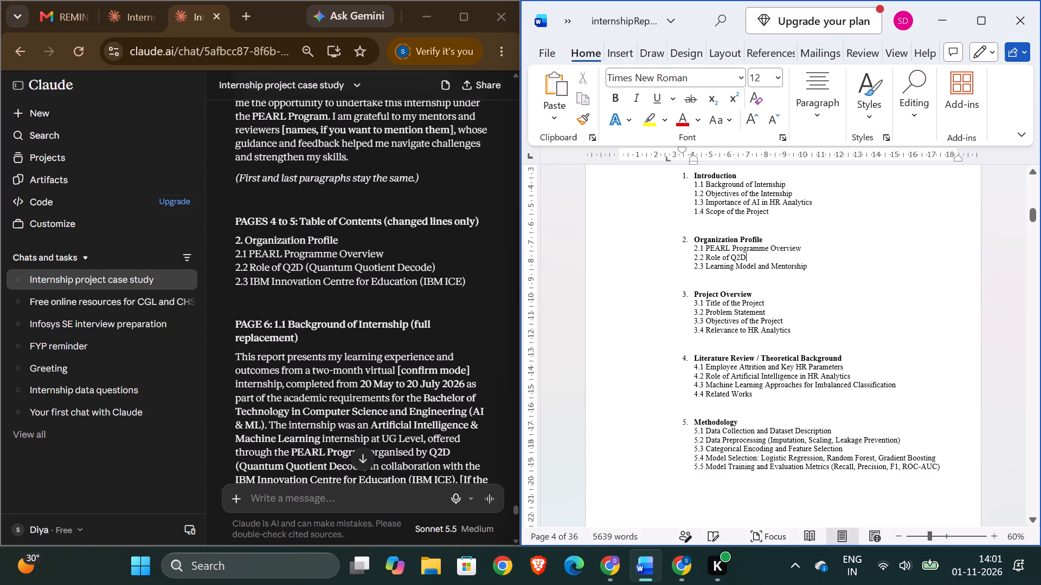
key("space")
type("(Quantum Quotient Decode")
key("shift+parenright")
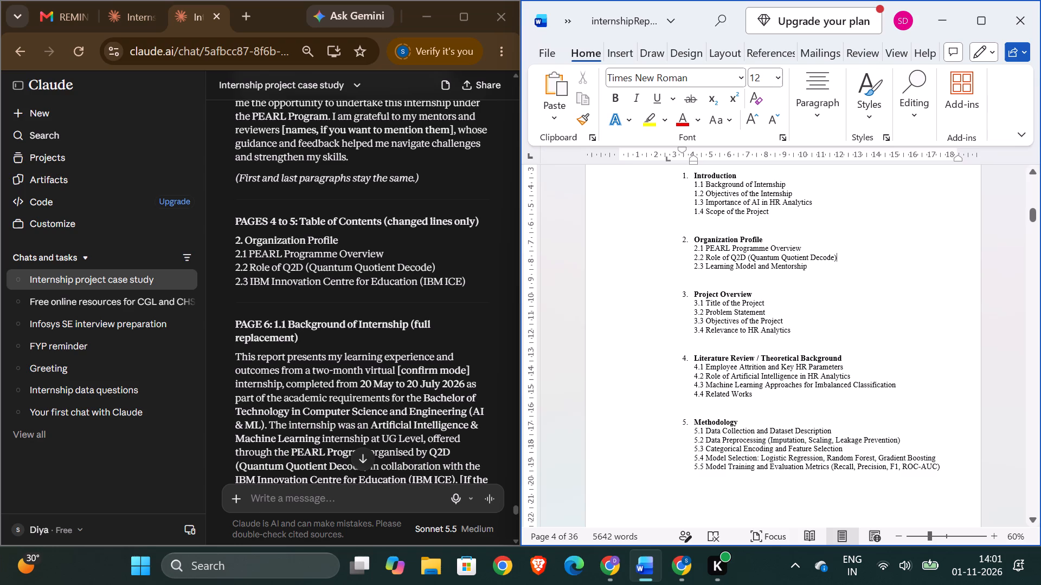
Replace the title of Table of Contents entry 2.3 with "IBM Innovation Centre of Education (IBM ICE)".
left_click(824, 265)
key("BackSpace")
key("BackSpace")
key("BackSpace")
key("BackSpace")
key("BackSpace")
key("BackSpace")
key("BackSpace")
key("BackSpace")
key("BackSpace")
key("BackSpace")
key("BackSpace")
key("BackSpace")
key("BackSpace")
key("BackSpace")
key("BackSpace")
key("BackSpace")
key("BackSpace")
key("BackSpace")
key("BackSpace")
key("BackSpace")
key("BackSpace")
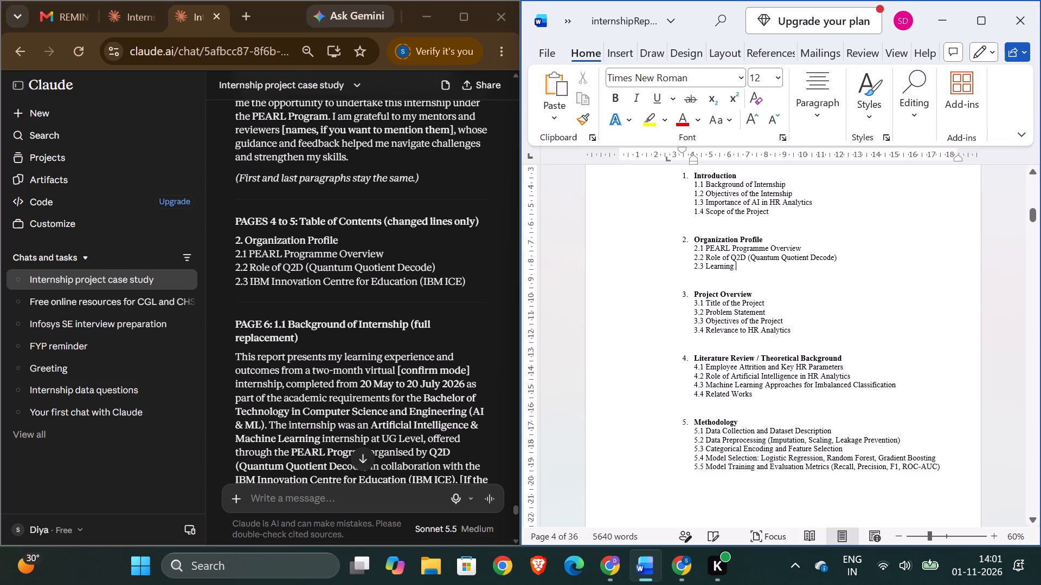
key("BackSpace")
key("BackSpace")
key("BackSpace")
key("BackSpace")
key("BackSpace")
key("BackSpace")
key("BackSpace")
key("BackSpace")
type("IBM")
key("space")
type("Innovation CEntre")
key("space")
type("of E")
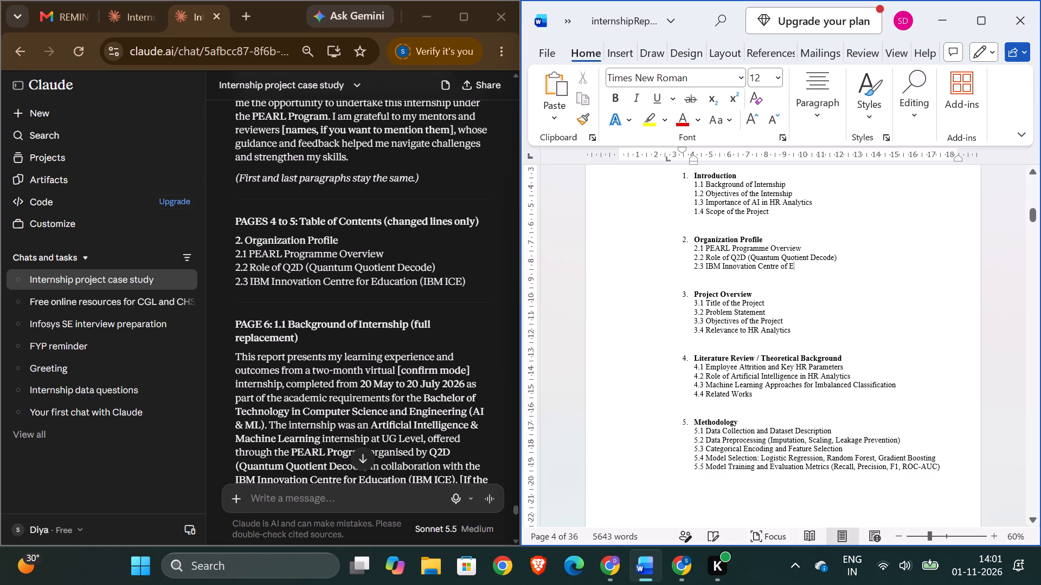
type("duca")
type("tion (IBM")
key("space")
type("ICE)")
Compare section 1.1 Background of Internship in the Word report with Claude's Page 6 replacement text.
scroll(819, 265, "down", 1)
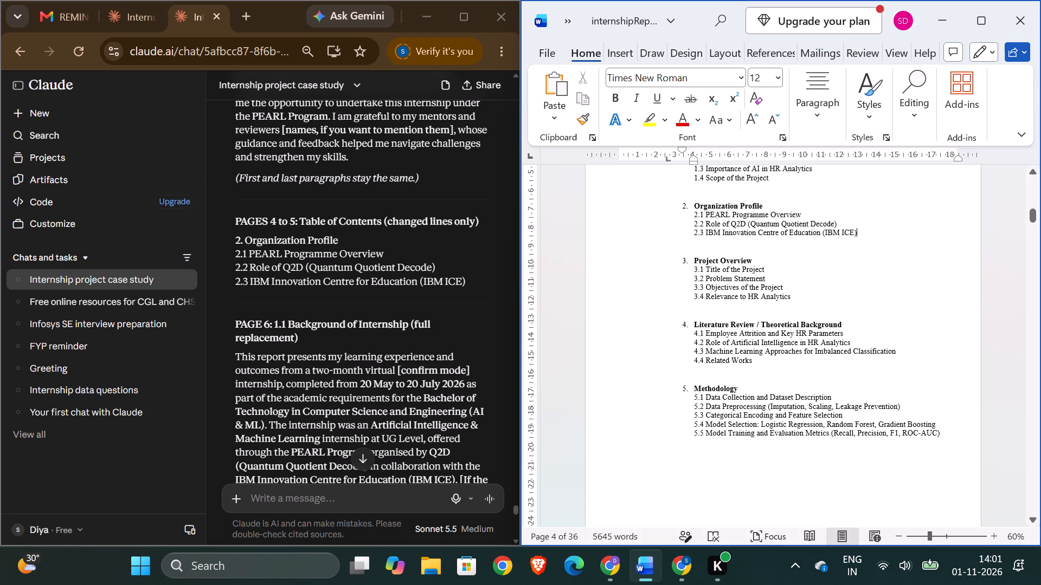
scroll(494, 361, "down", 1)
scroll(616, 372, "down", 2)
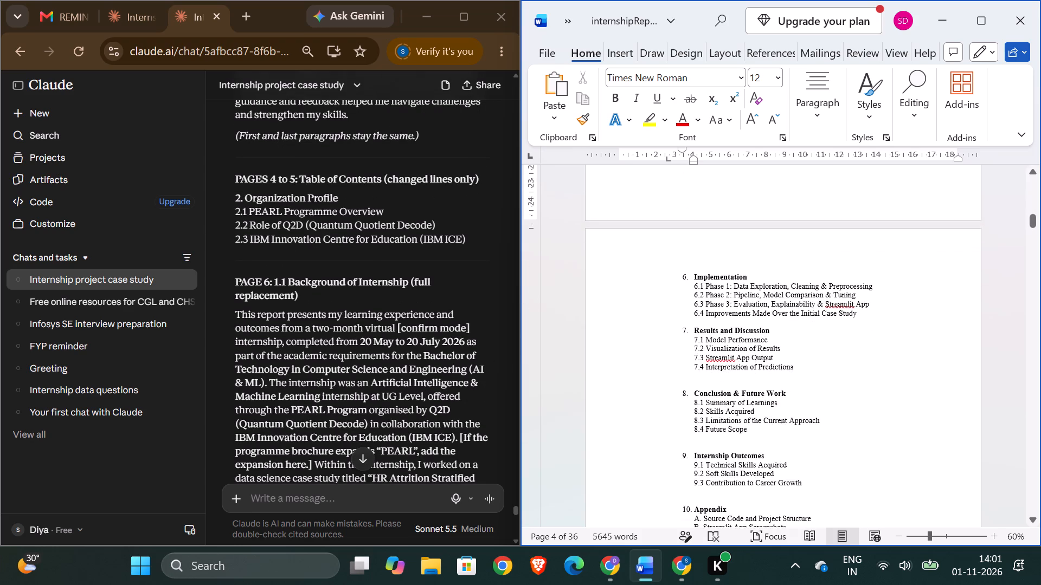
scroll(616, 372, "down", 3)
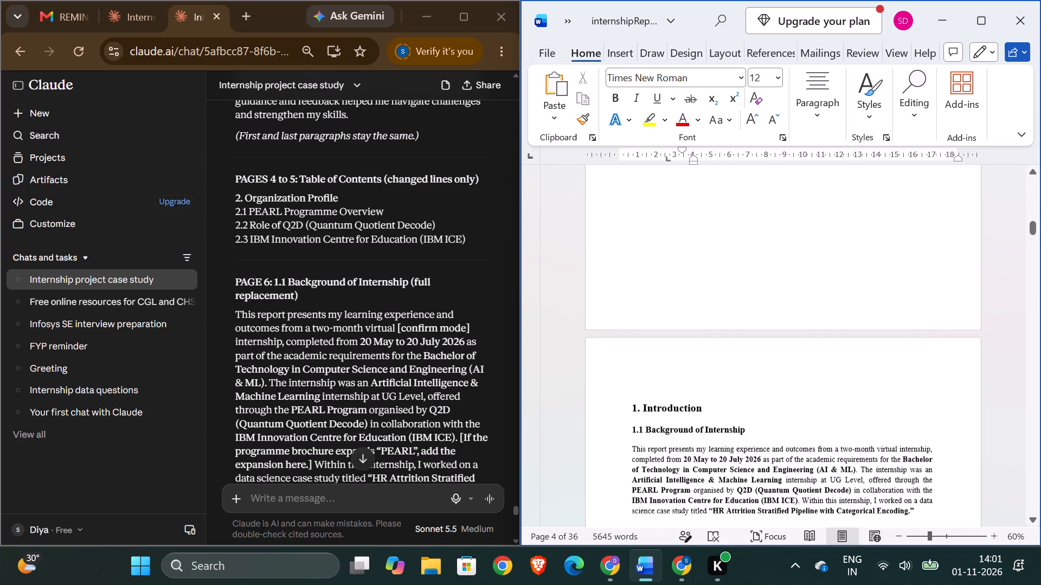
scroll(616, 372, "down", 2)
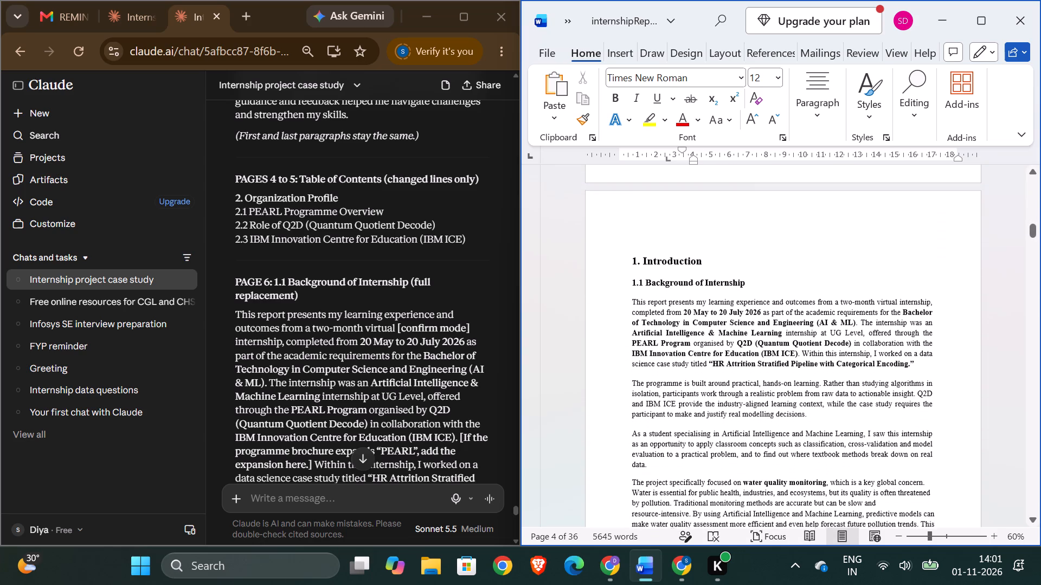
scroll(616, 372, "down", 1)
scroll(436, 395, "down", 1)
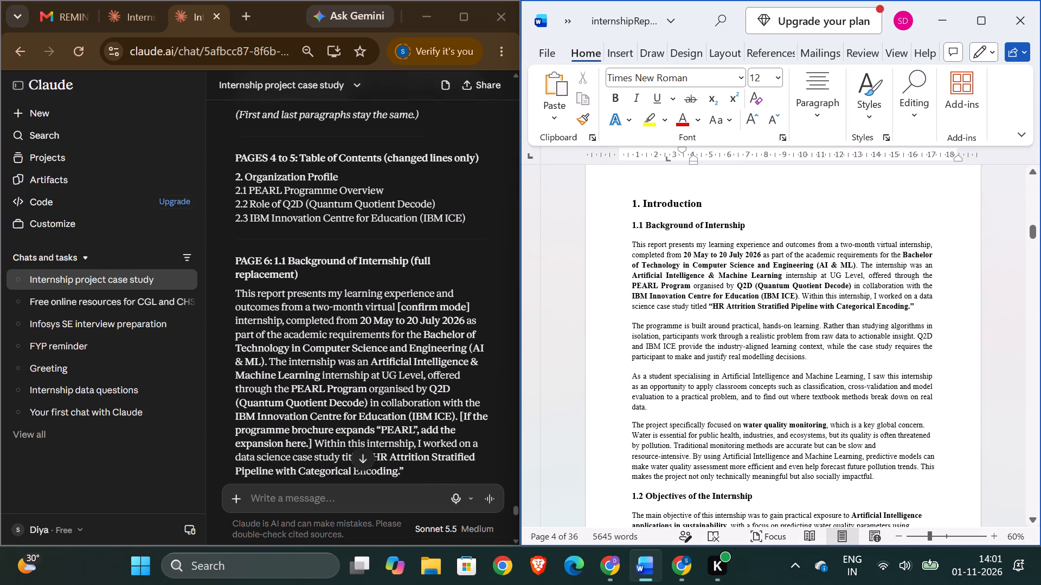
scroll(436, 395, "down", 4)
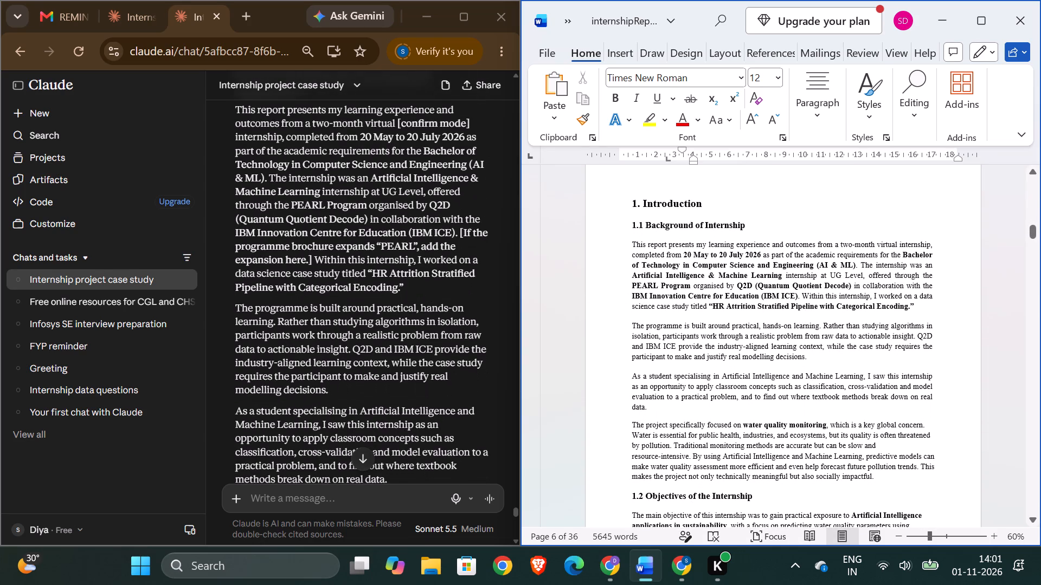
scroll(436, 395, "down", 1)
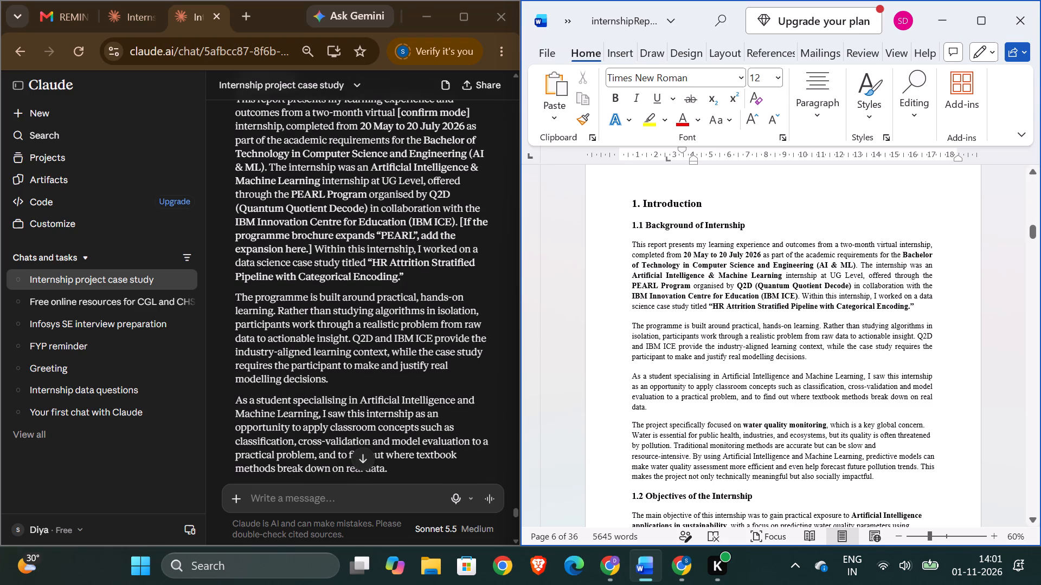
scroll(436, 395, "down", 2)
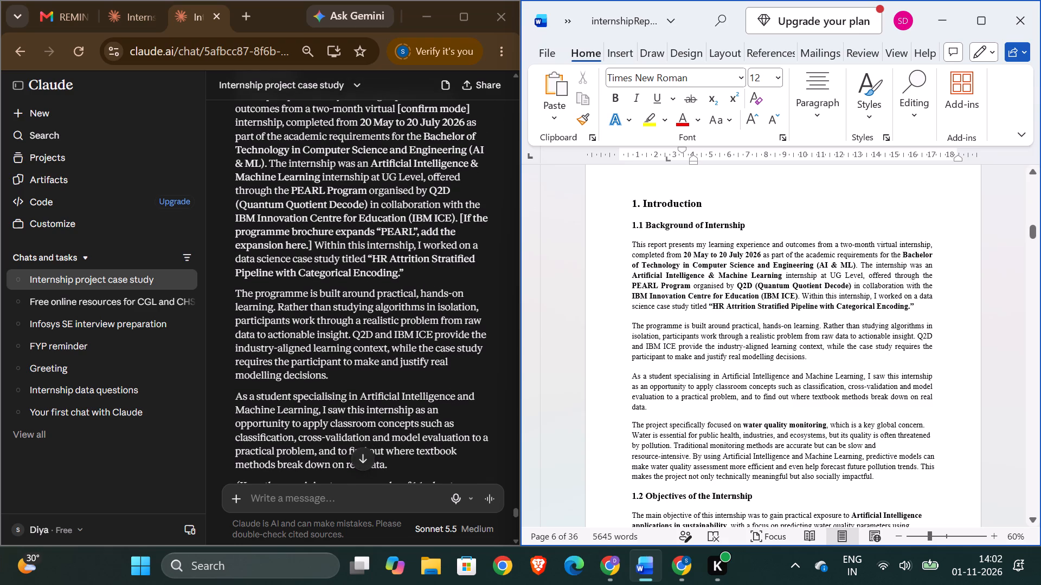
scroll(436, 395, "down", 3)
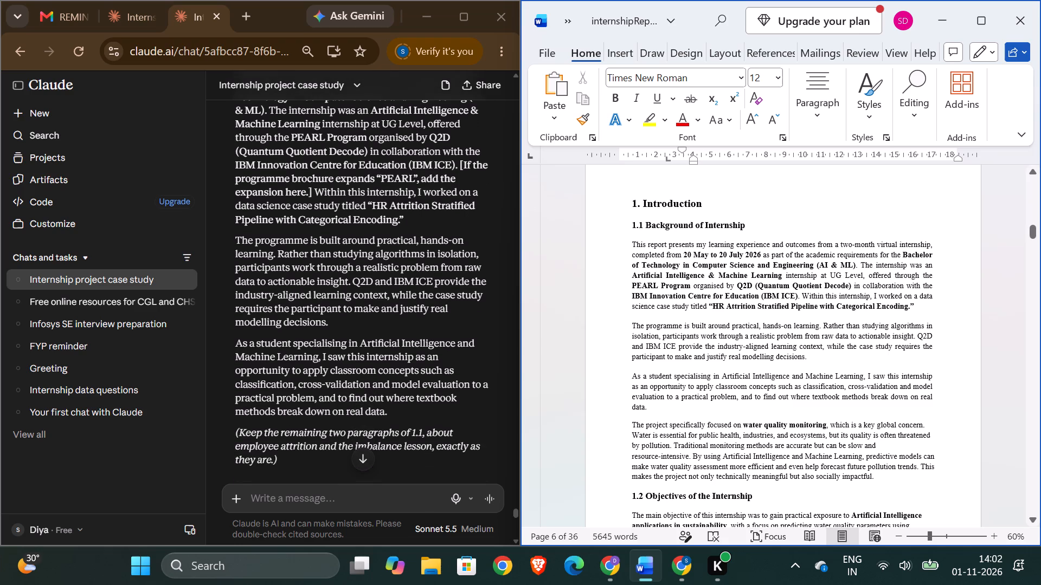
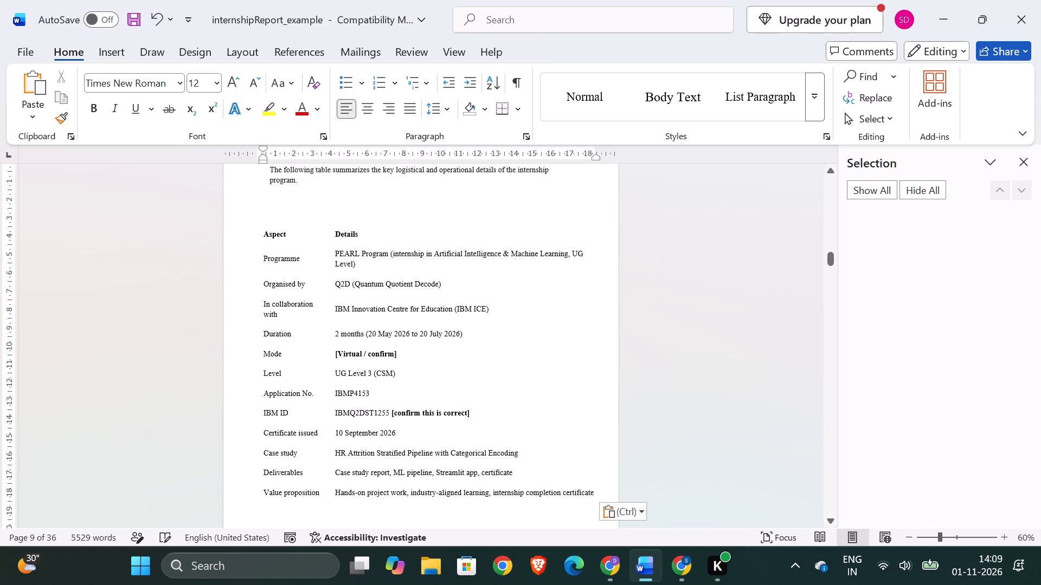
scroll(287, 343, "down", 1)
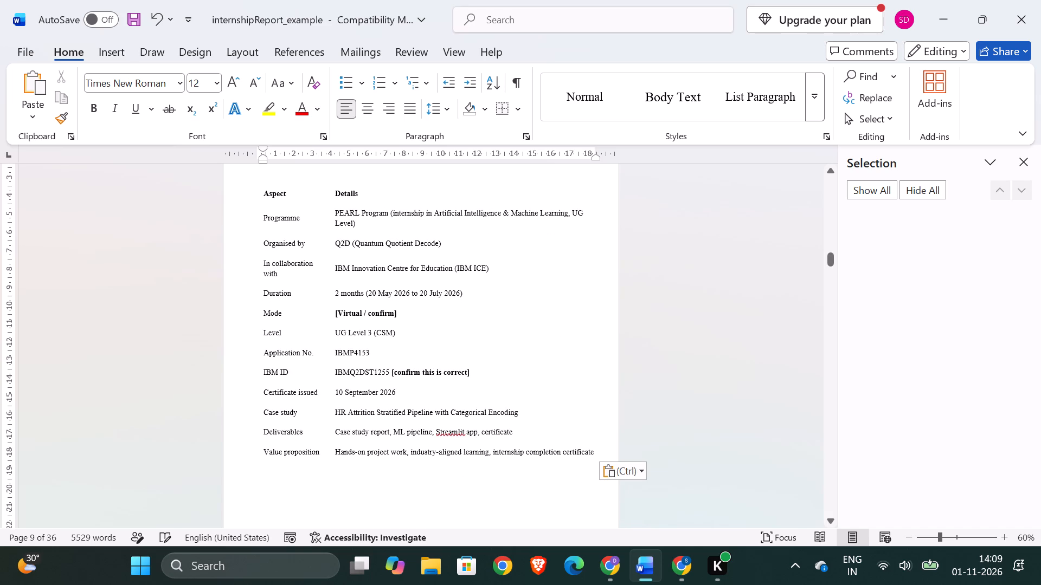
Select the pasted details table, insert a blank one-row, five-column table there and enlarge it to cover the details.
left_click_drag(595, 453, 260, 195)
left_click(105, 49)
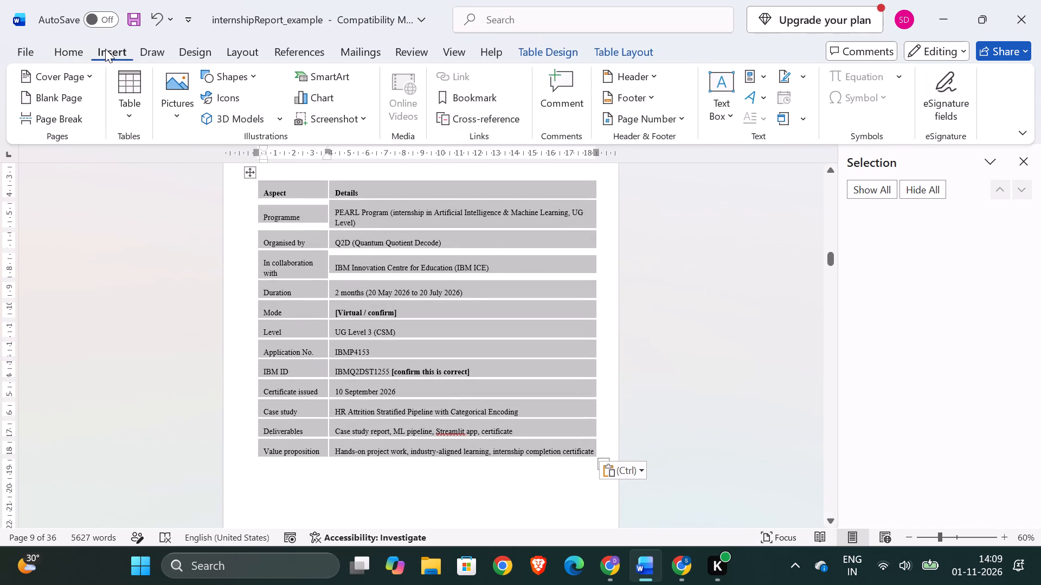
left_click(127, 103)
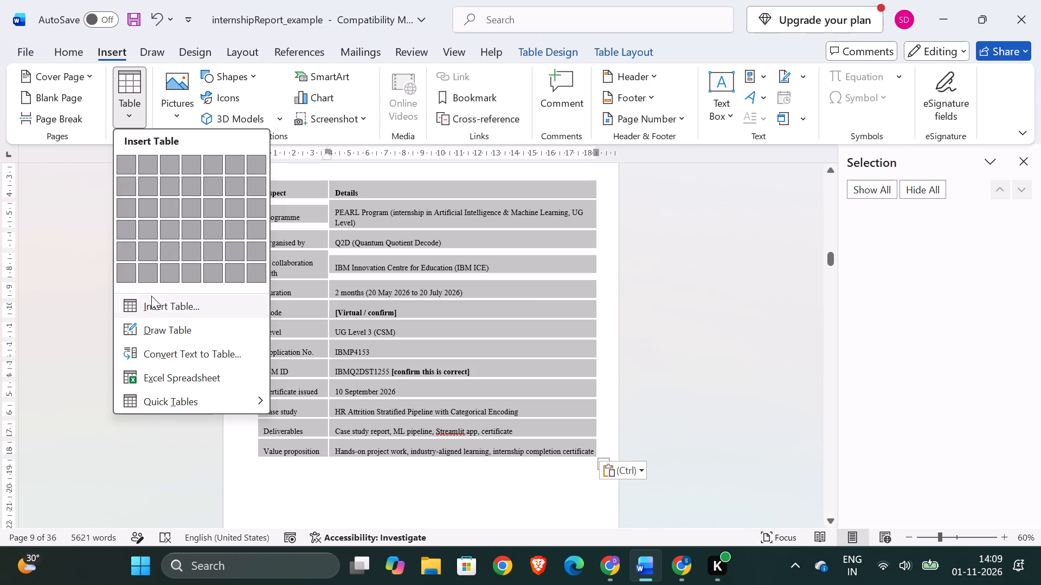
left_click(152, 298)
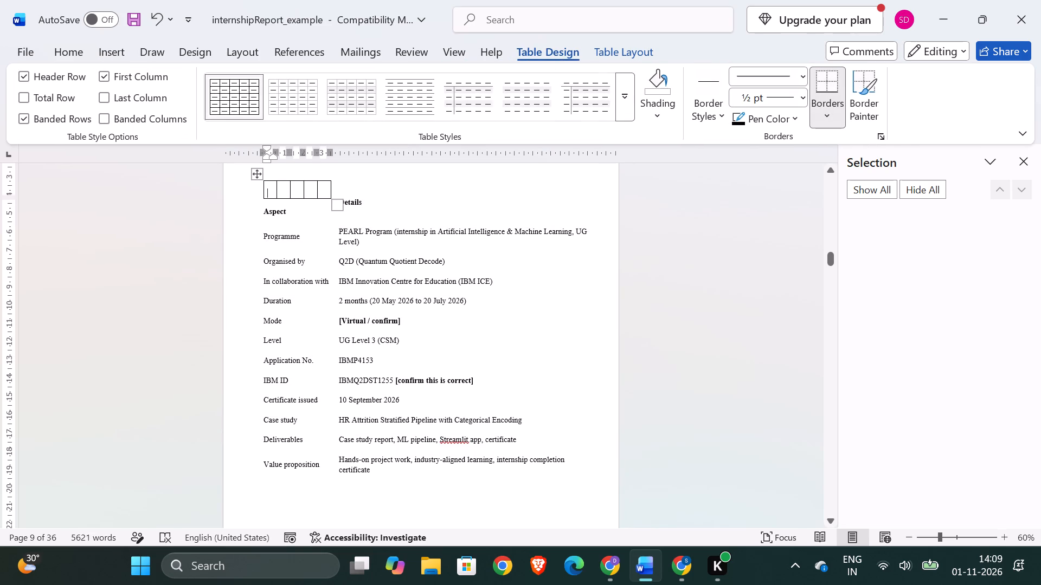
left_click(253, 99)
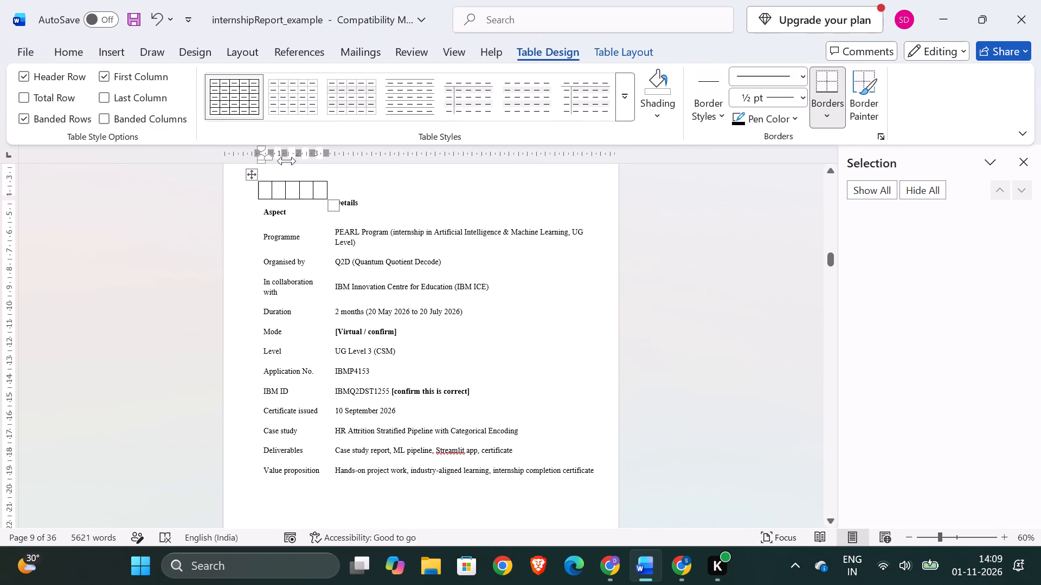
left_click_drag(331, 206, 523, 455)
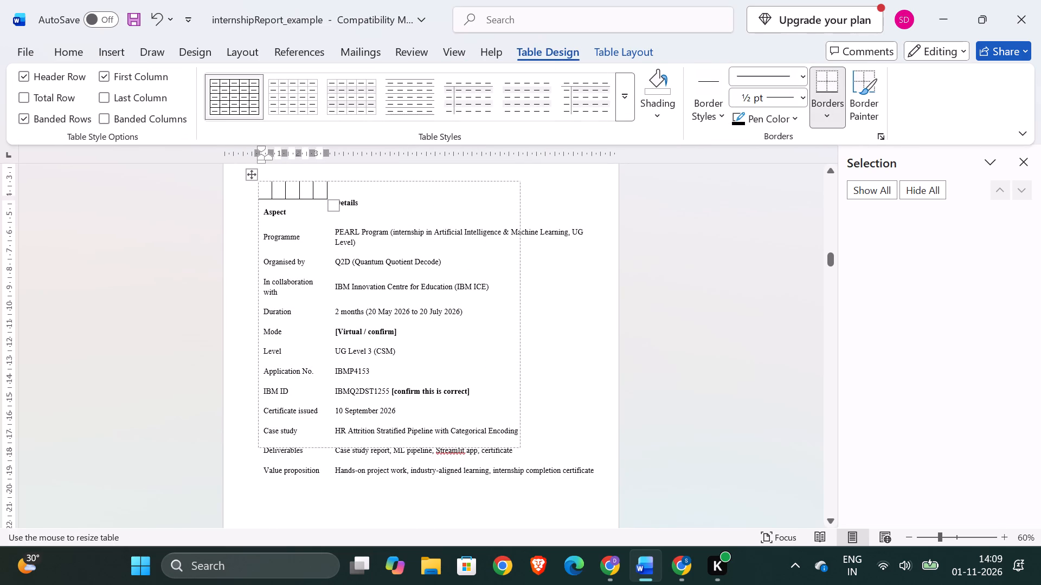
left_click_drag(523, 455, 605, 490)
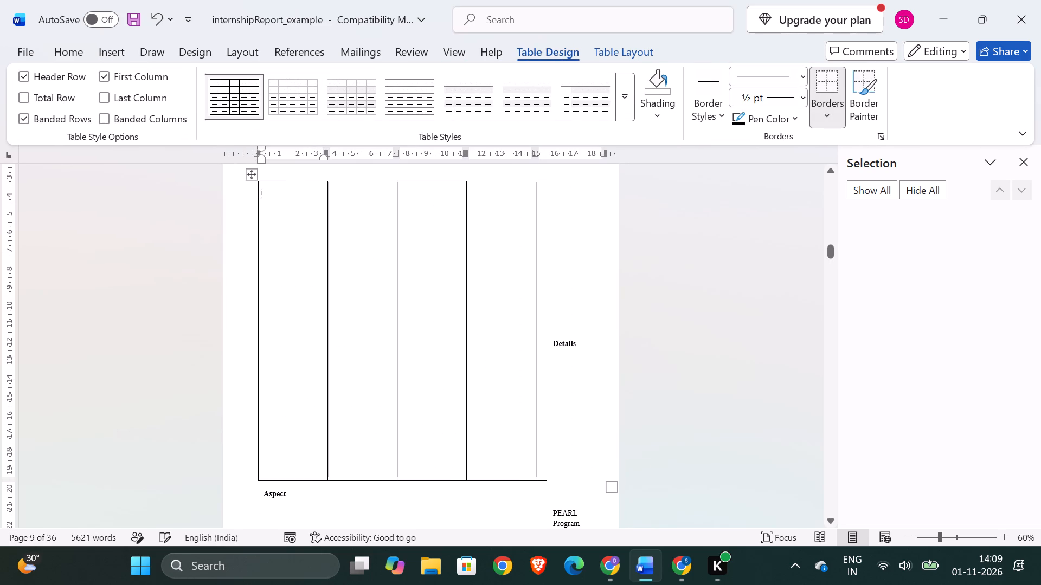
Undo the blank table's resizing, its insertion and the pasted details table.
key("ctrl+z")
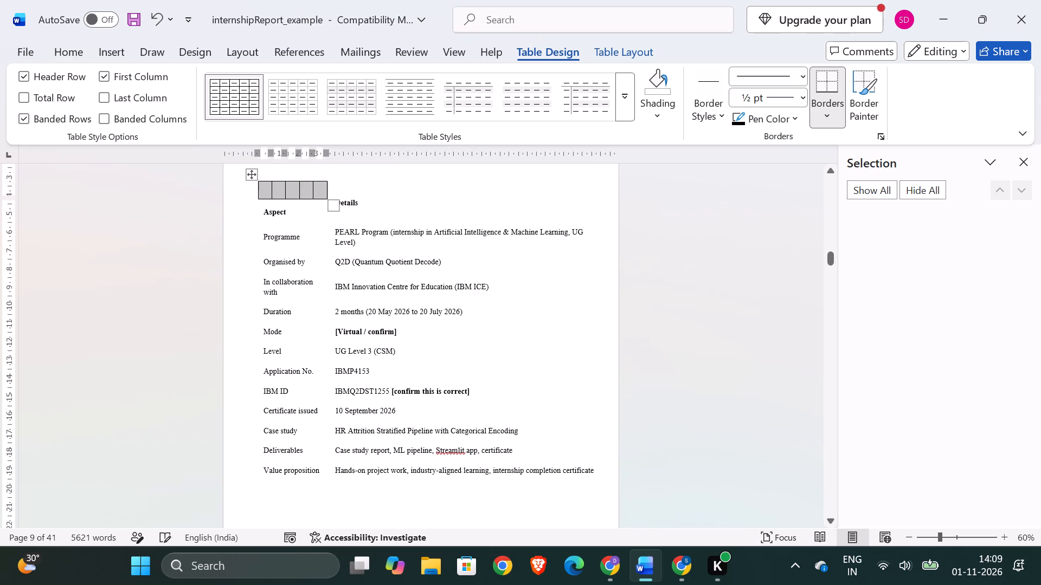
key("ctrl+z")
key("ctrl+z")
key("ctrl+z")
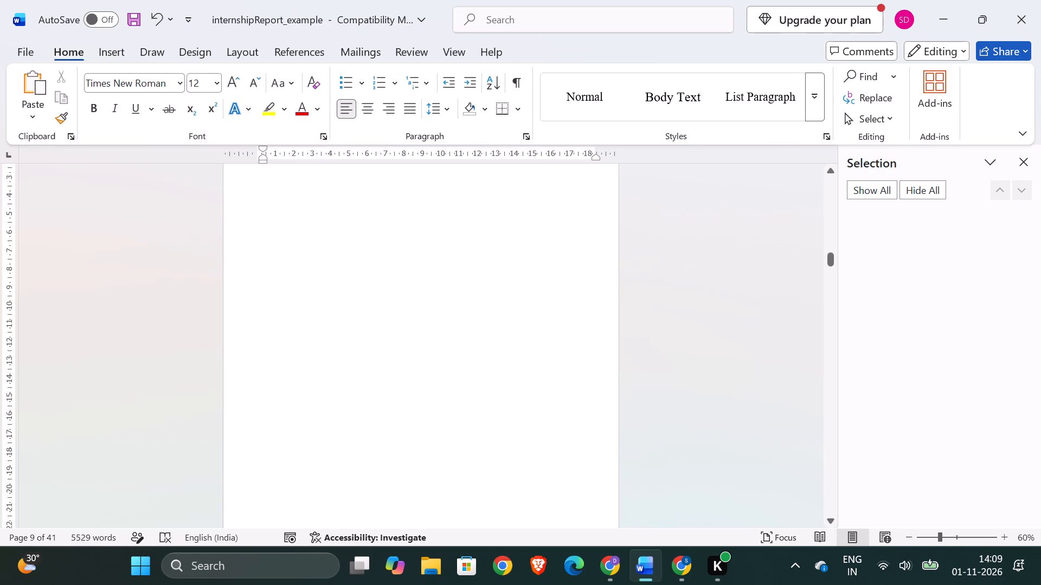
Paste Claude's replacement Internship Details Table again below the "The following table summarizes" sentence on page 9.
key("ctrl+shift+z")
key("ctrl+shift+x")
key("ctrl+x")
scroll(605, 490, "up", 3)
scroll(605, 490, "down", 1)
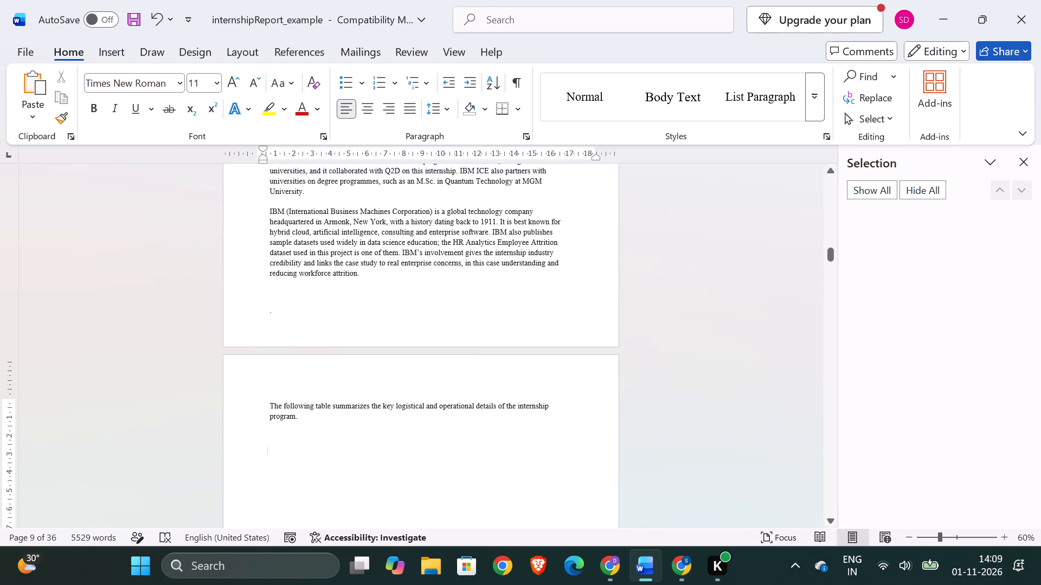
key("ctrl+v")
scroll(397, 458, "down", 2)
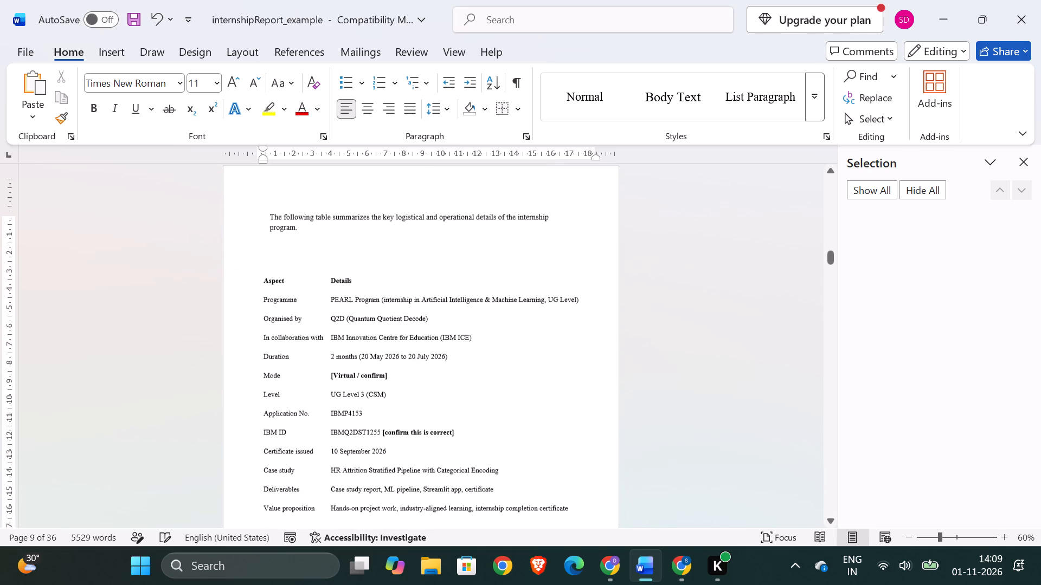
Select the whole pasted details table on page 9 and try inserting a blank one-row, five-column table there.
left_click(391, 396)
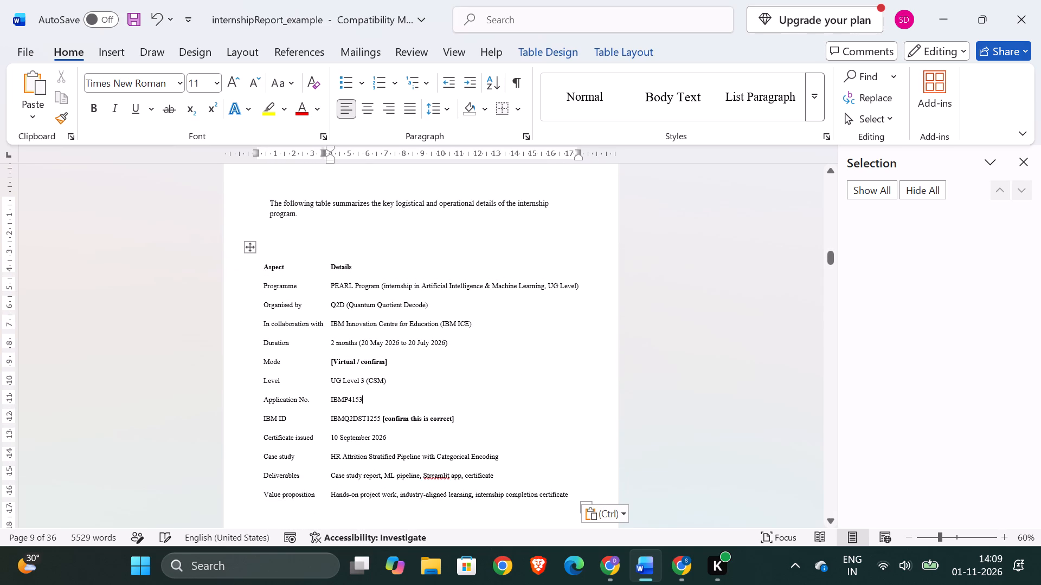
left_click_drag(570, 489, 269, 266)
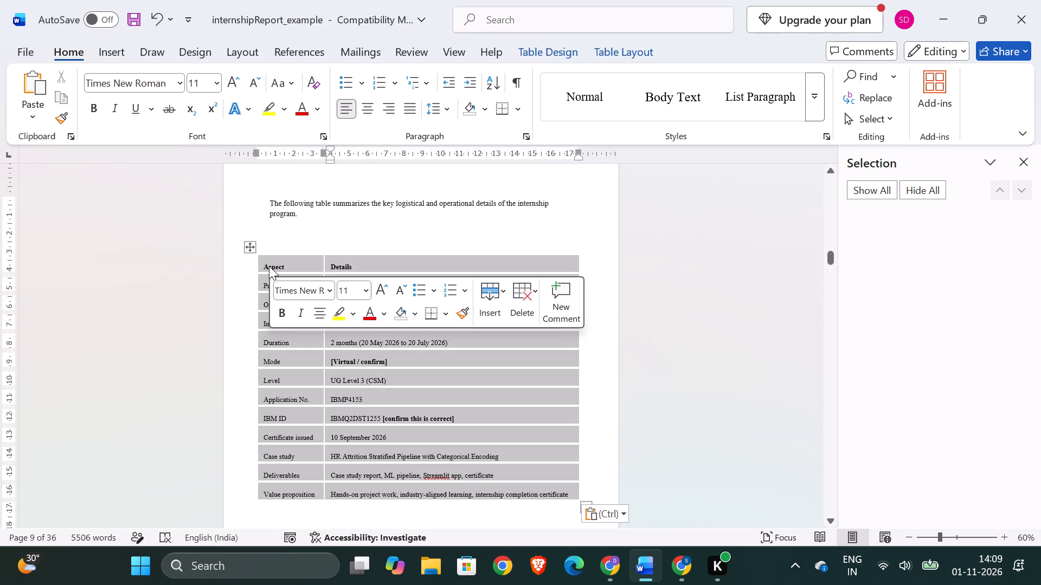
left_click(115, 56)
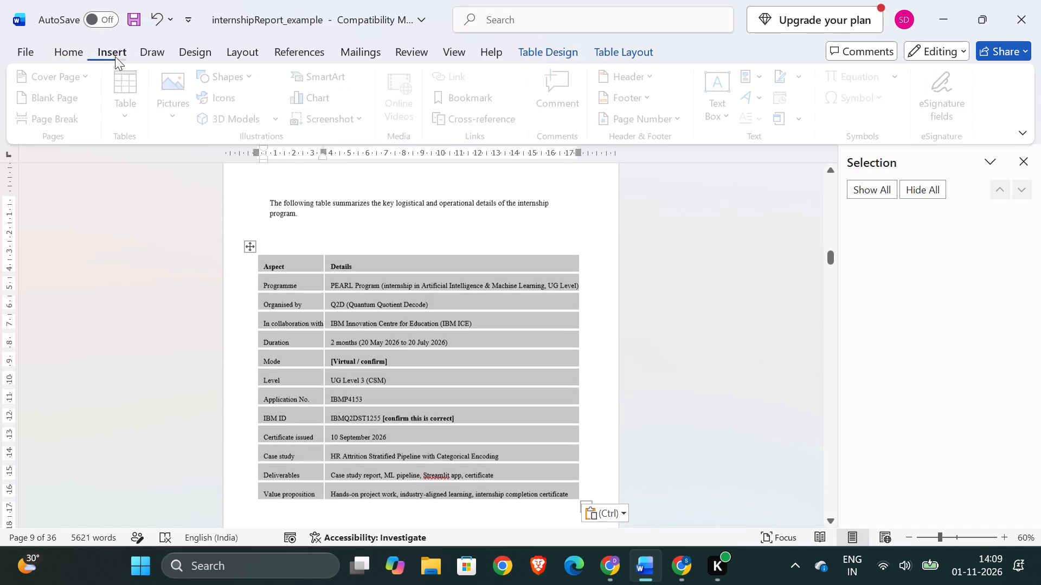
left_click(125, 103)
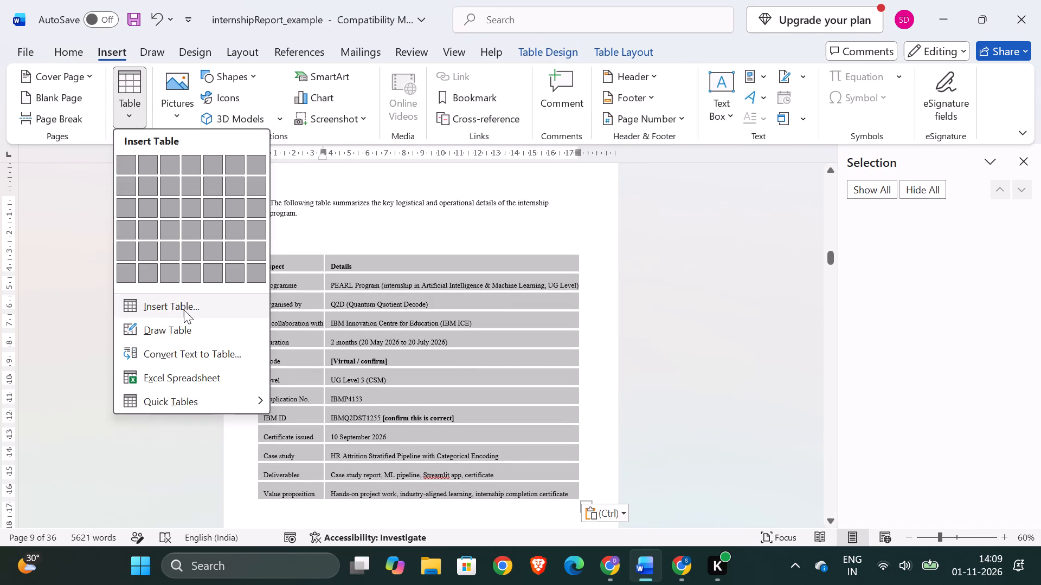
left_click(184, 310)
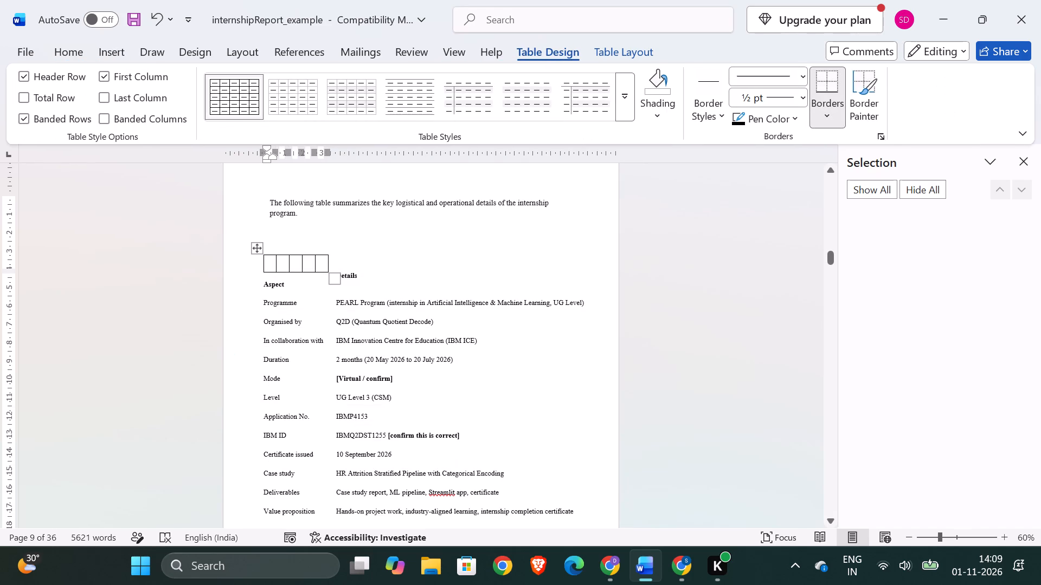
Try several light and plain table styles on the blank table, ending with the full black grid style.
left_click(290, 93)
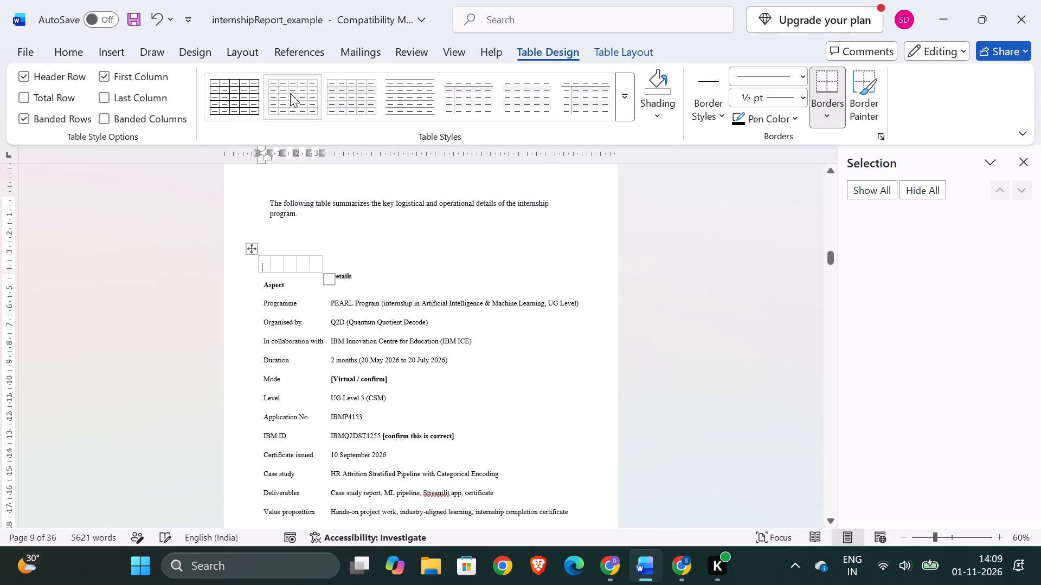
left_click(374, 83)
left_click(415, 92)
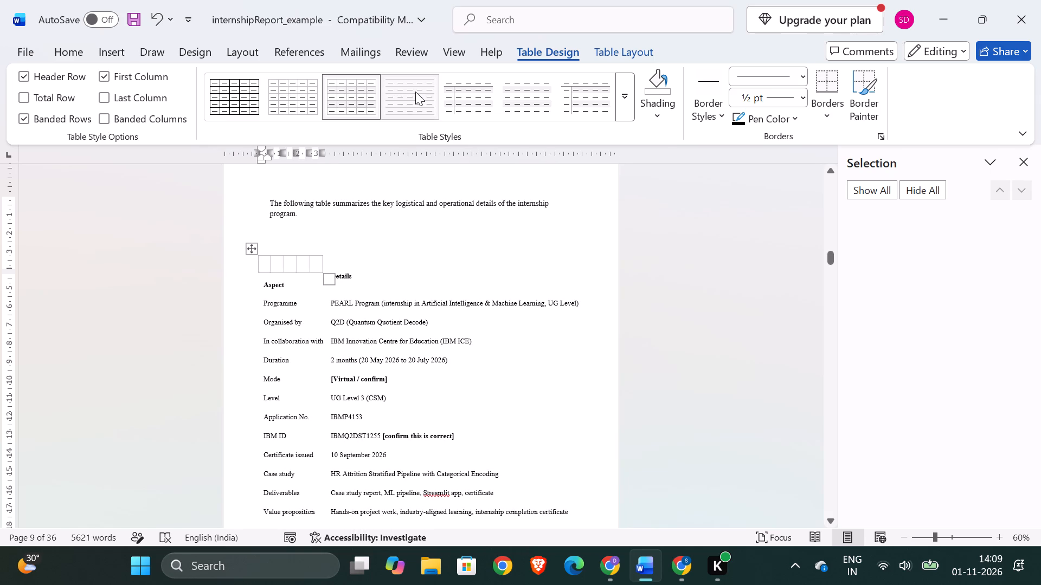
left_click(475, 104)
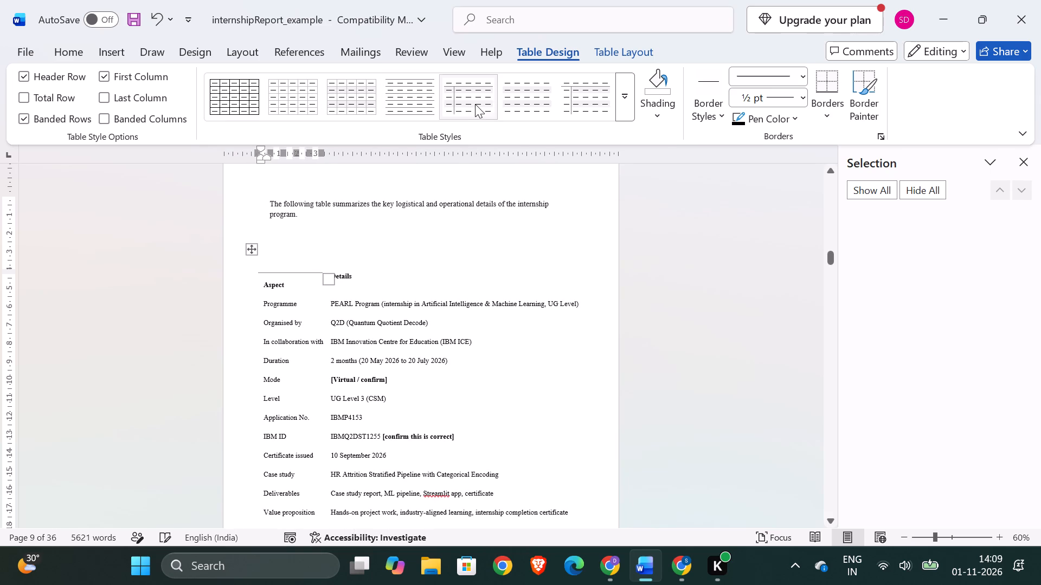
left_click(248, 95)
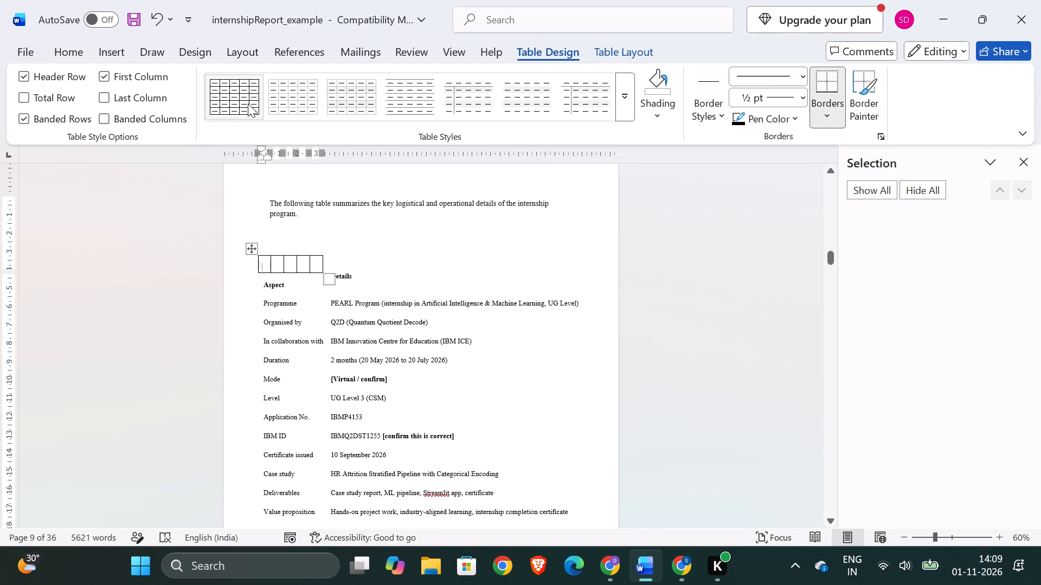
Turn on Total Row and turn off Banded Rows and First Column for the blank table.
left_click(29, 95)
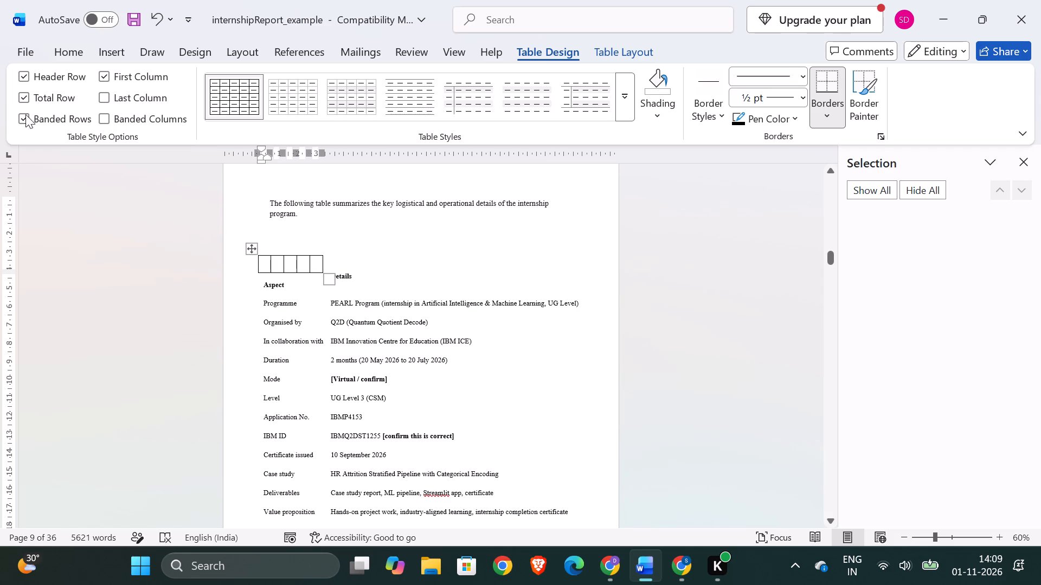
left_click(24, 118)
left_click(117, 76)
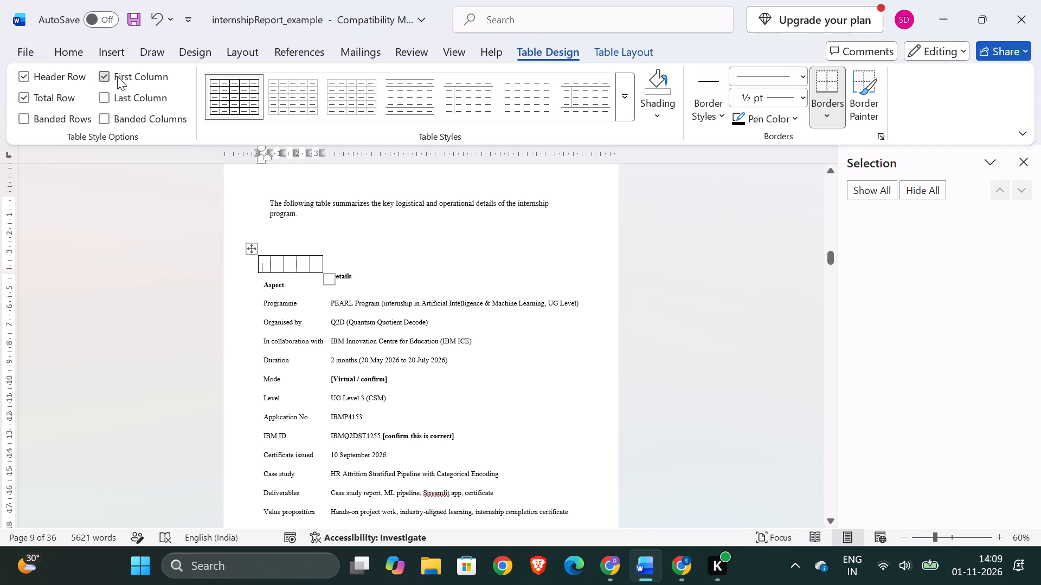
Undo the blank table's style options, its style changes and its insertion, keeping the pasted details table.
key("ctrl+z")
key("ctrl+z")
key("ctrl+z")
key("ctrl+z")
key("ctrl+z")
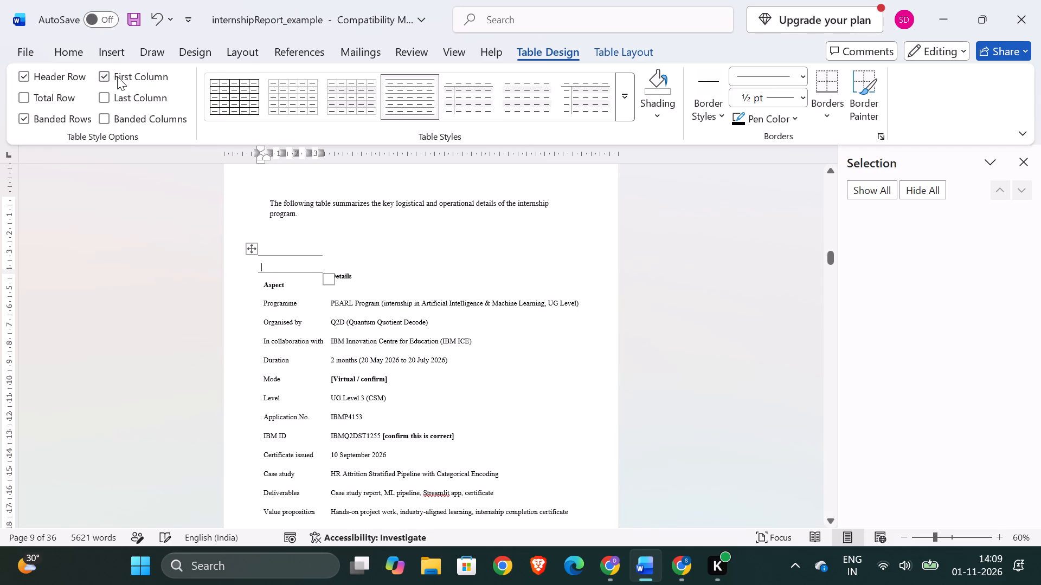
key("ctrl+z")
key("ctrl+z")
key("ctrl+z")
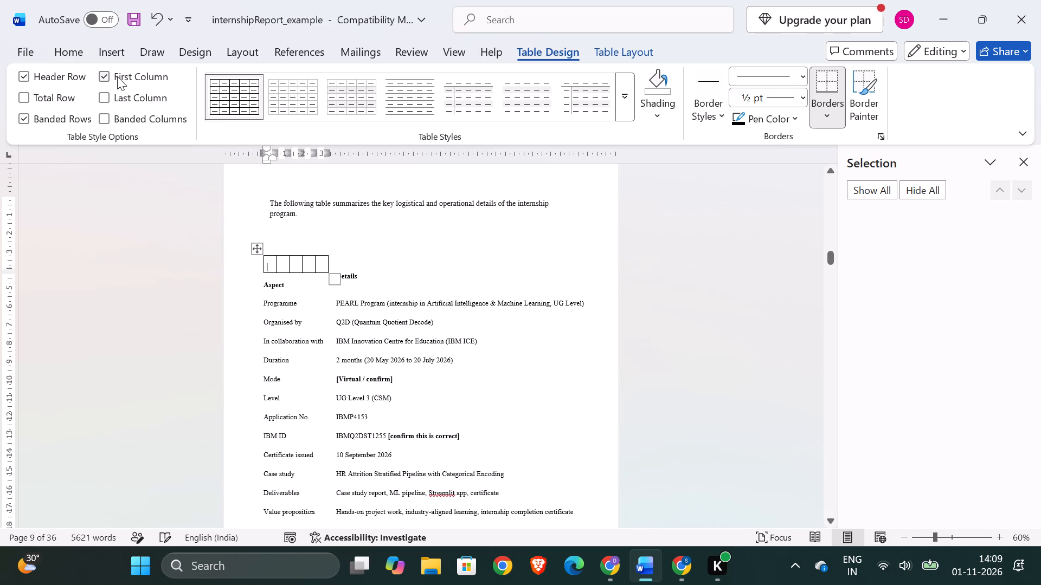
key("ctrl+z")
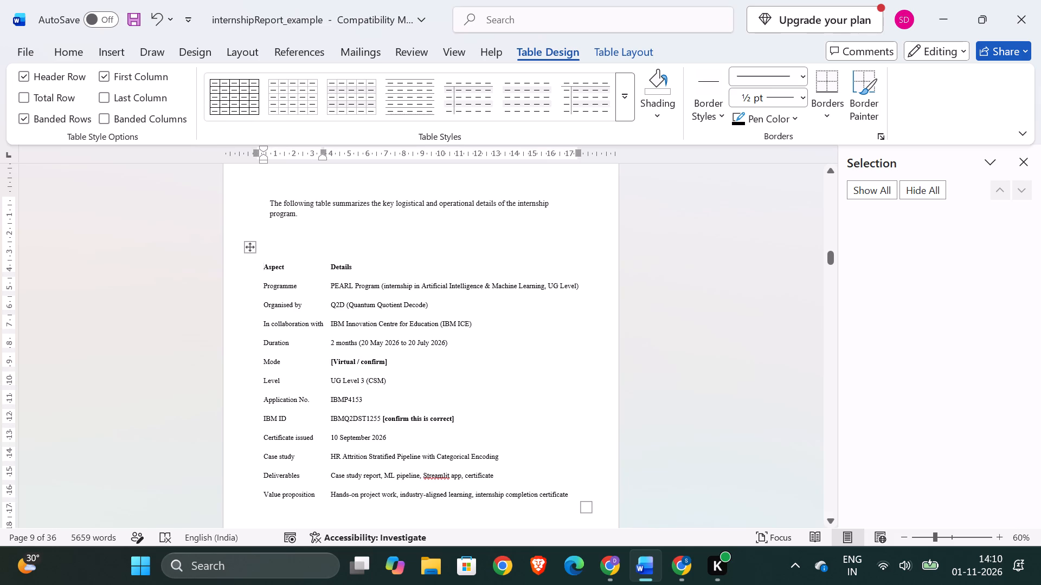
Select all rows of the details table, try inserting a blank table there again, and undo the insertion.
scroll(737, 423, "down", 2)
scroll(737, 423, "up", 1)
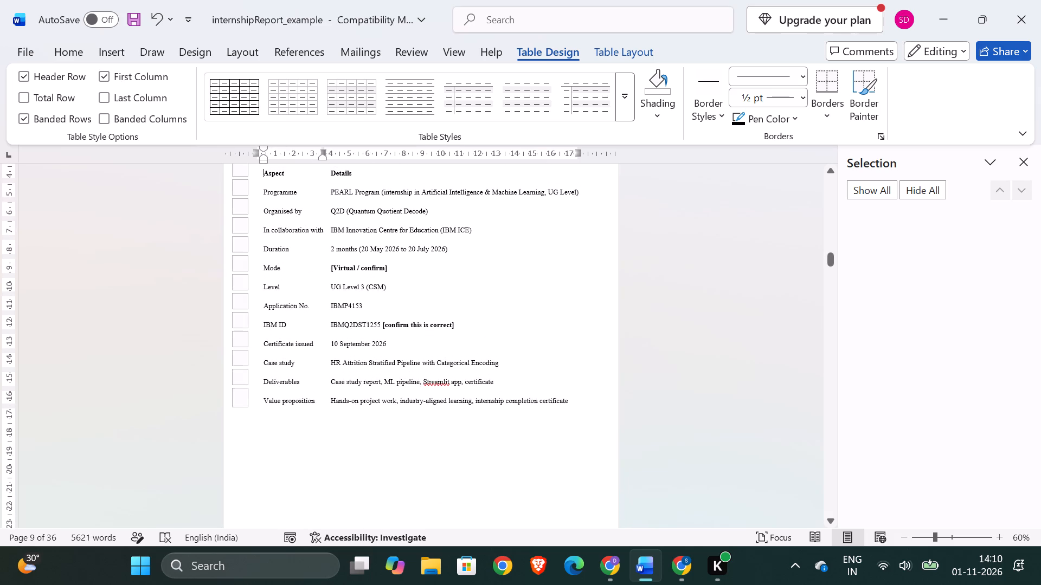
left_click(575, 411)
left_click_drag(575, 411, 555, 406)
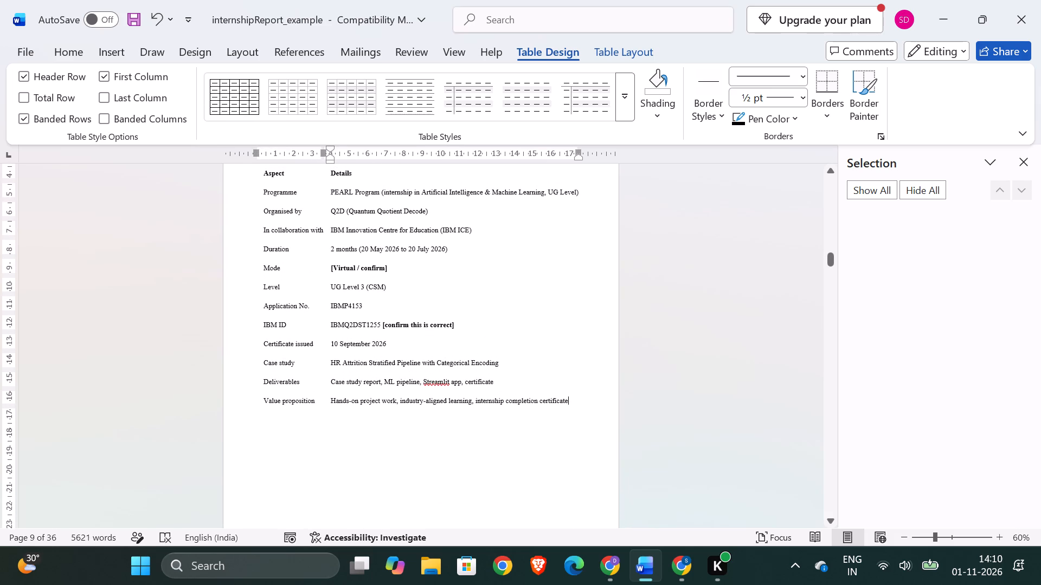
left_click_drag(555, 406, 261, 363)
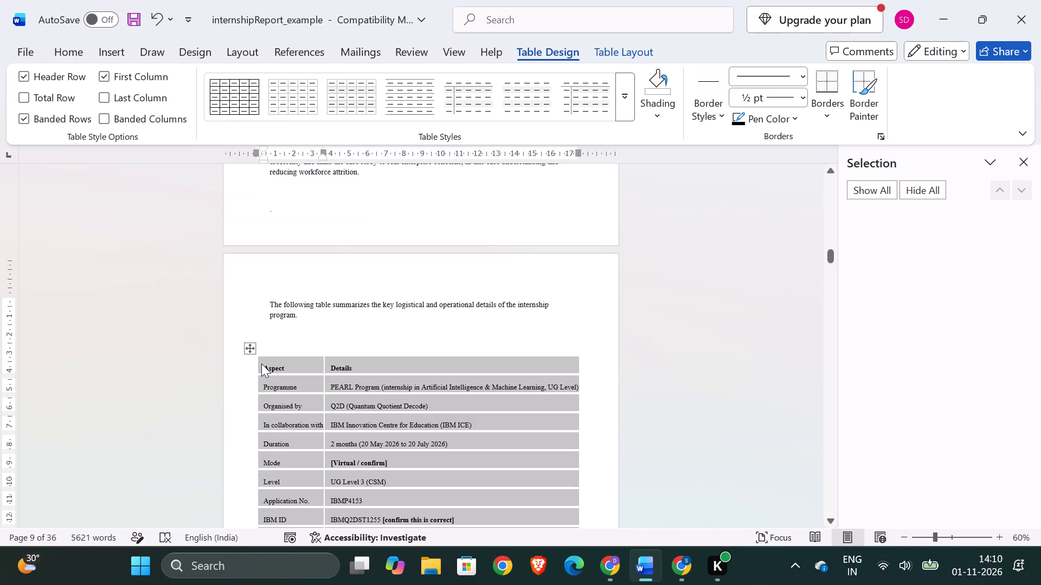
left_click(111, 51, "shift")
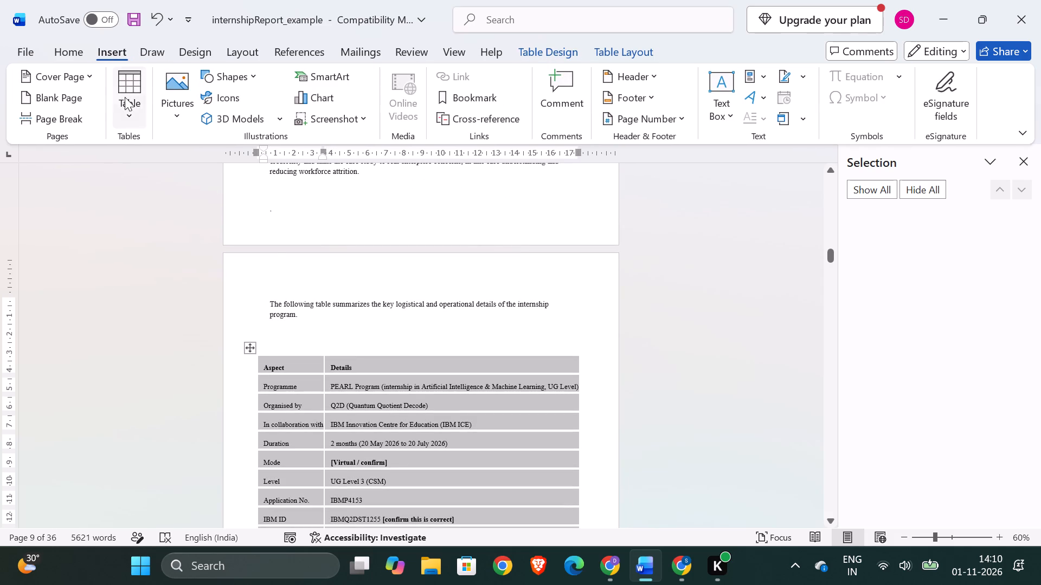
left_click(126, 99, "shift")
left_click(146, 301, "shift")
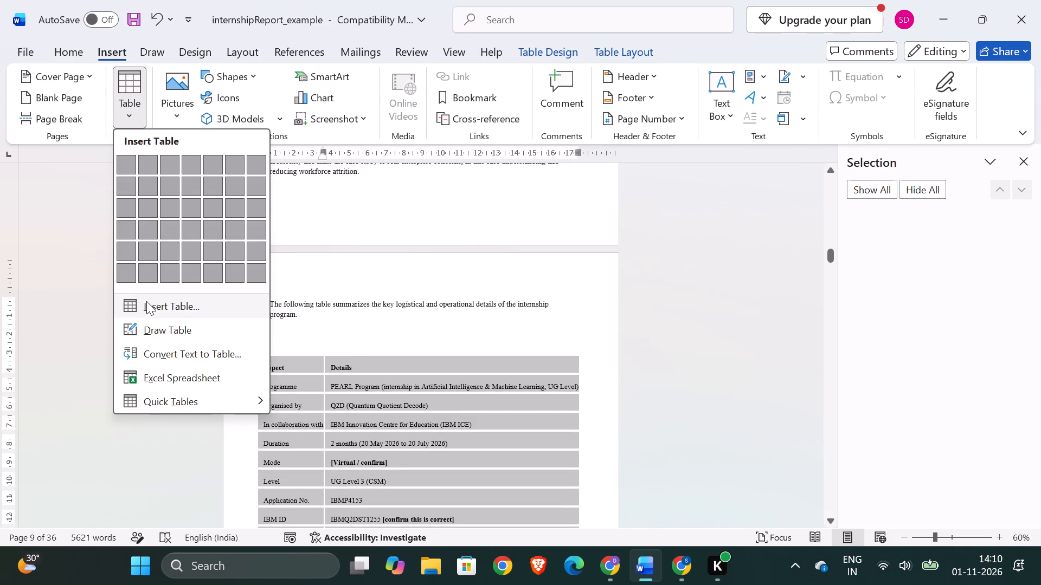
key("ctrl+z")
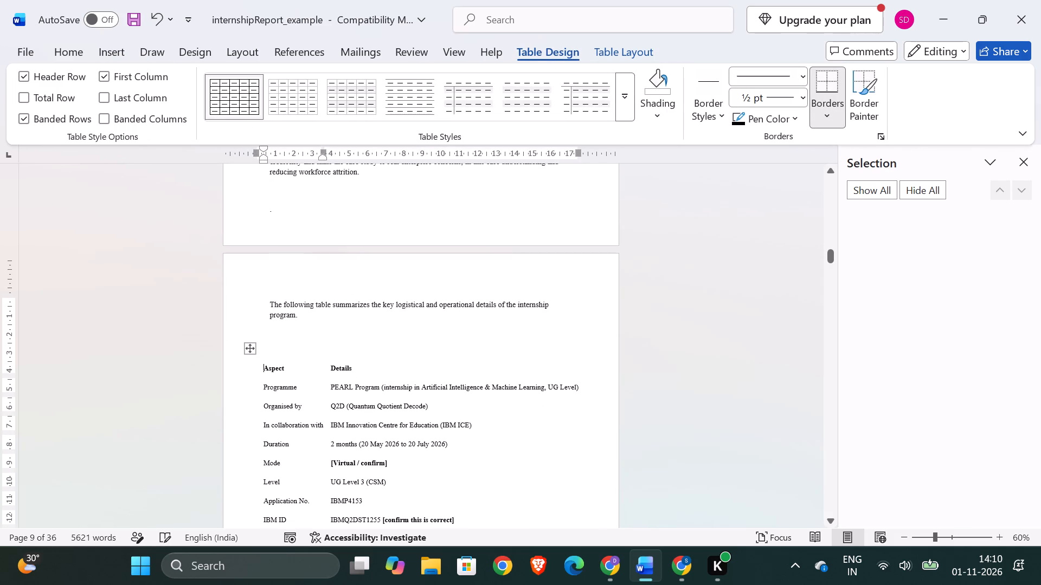
Switch to Chrome and search Google in a new tab for "how to add table to existing text in word".
left_click(610, 569)
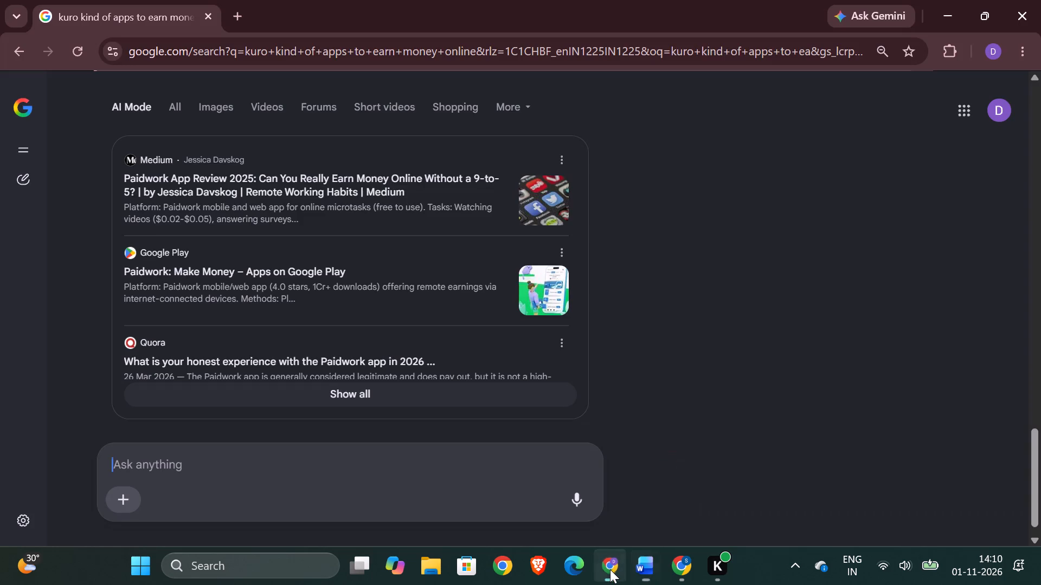
left_click(246, 16)
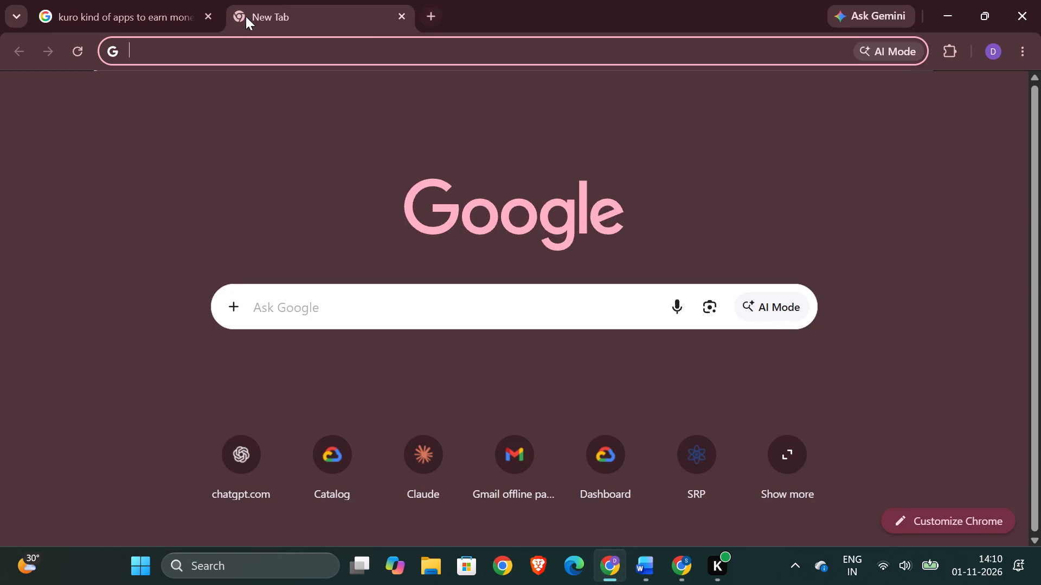
type("how to insert table for exis")
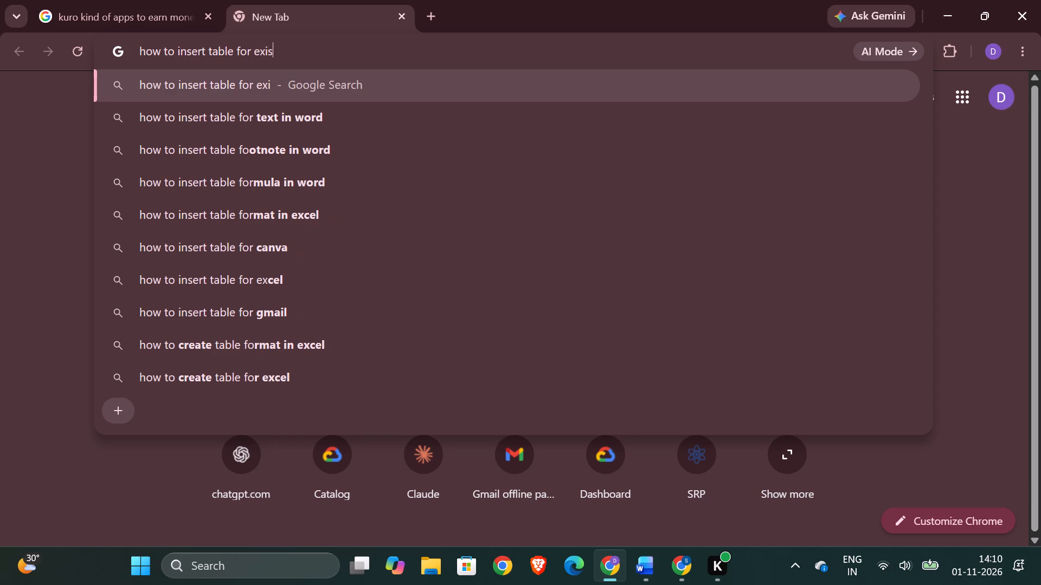
type("rt")
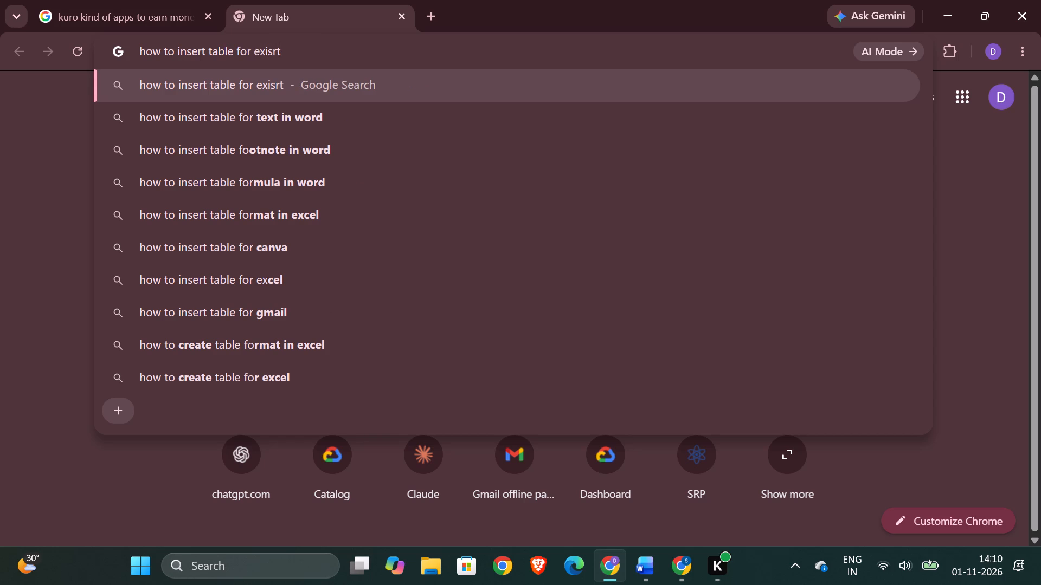
key("BackSpace")
key("BackSpace")
type("ting text")
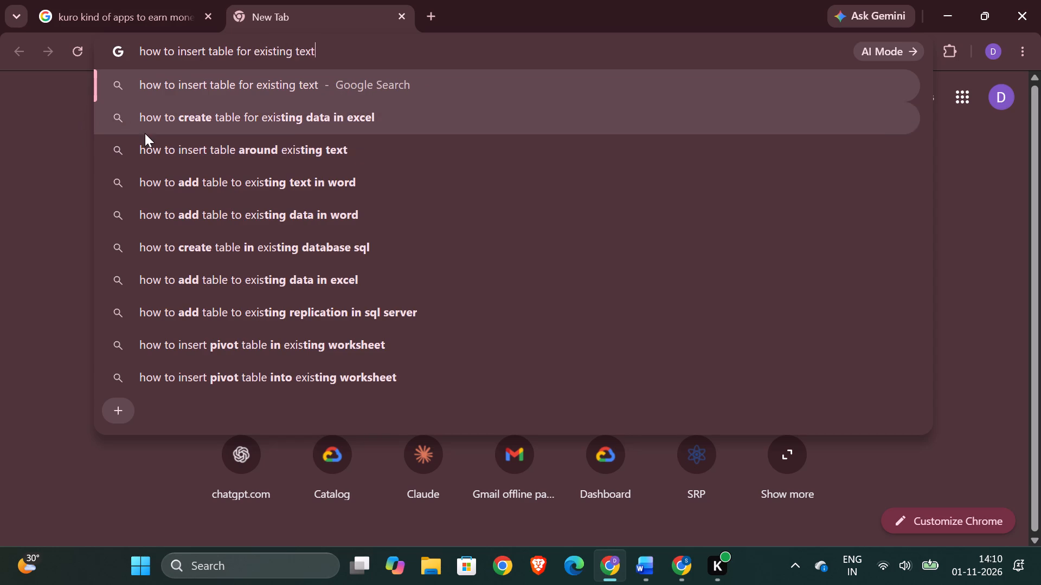
left_click(194, 171)
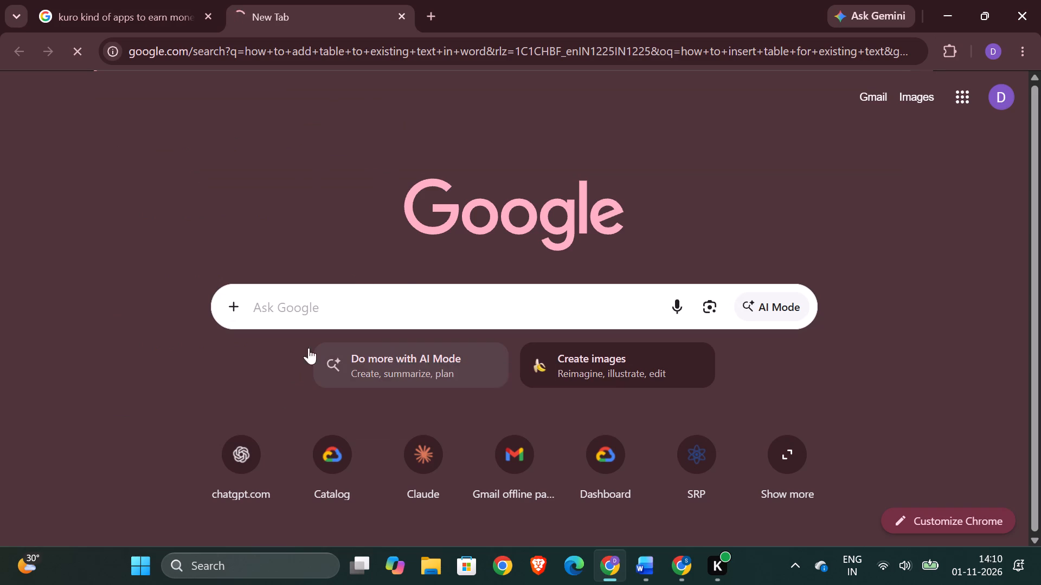
left_click(102, 0)
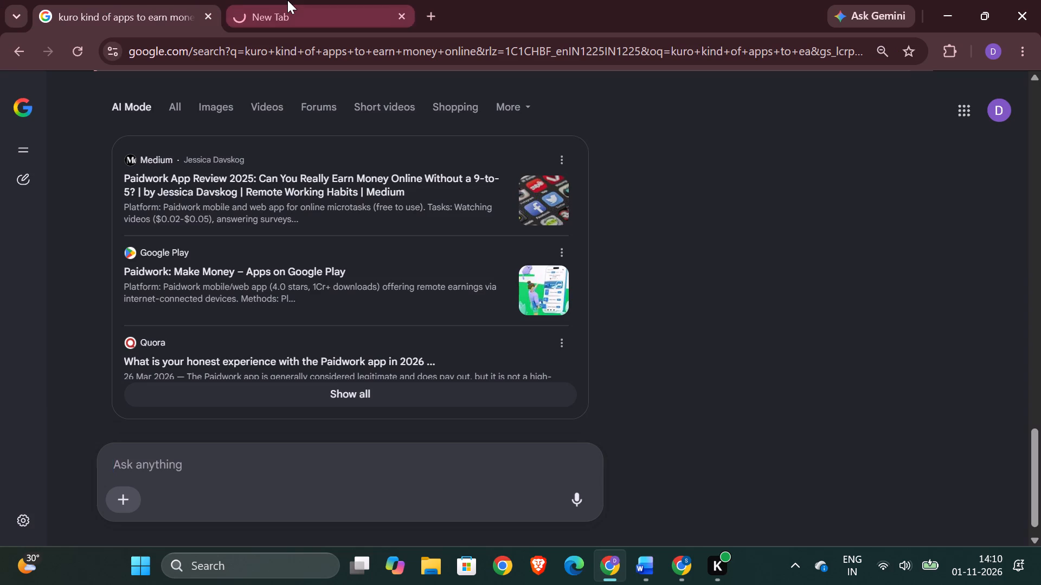
left_click(287, 0)
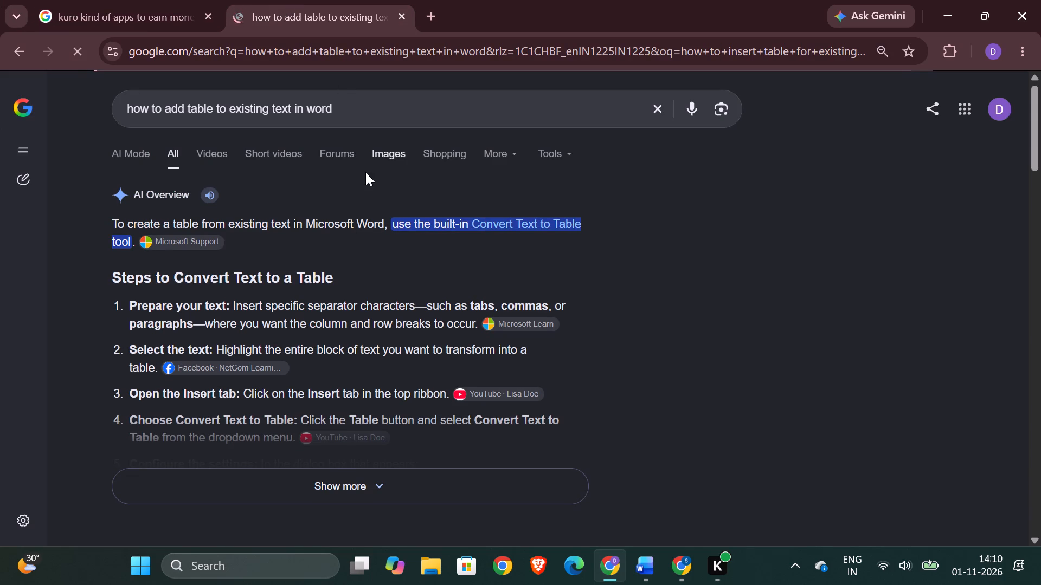
Read the AI Overview's steps for converting existing text to a table, and return to the report in Word.
scroll(364, 205, "down", 2)
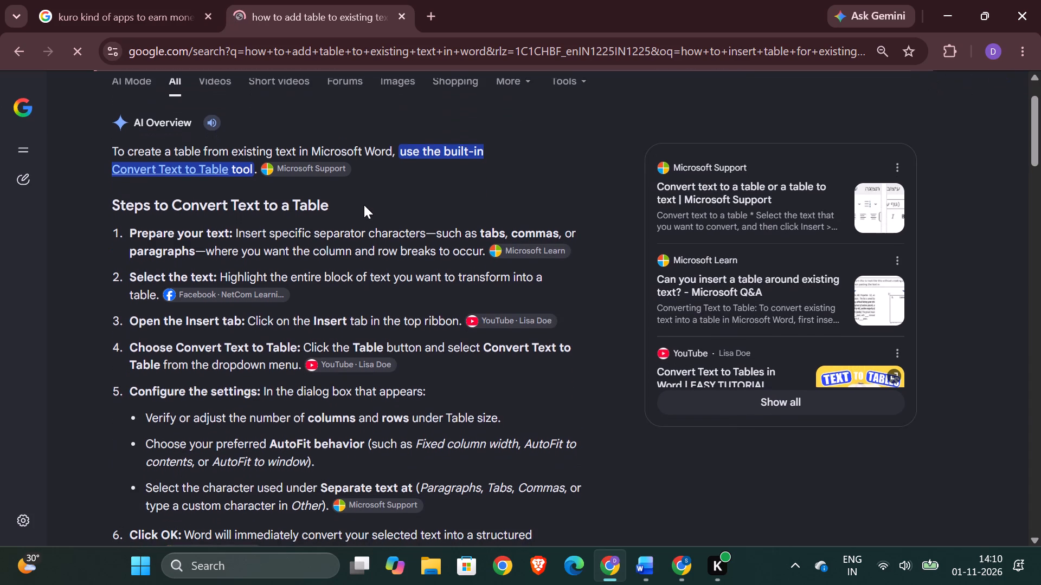
scroll(364, 205, "down", 1)
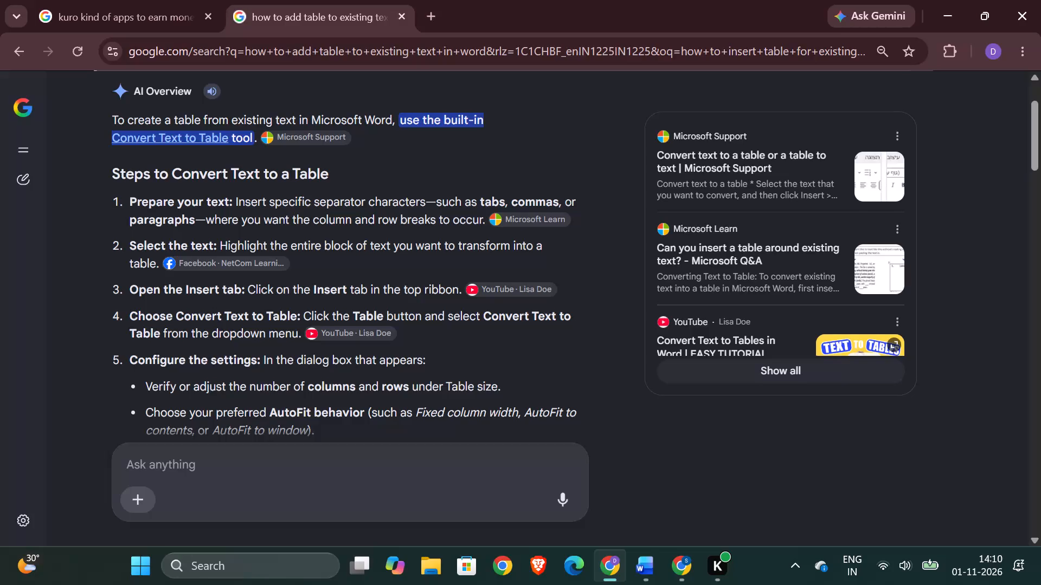
scroll(364, 205, "down", 2)
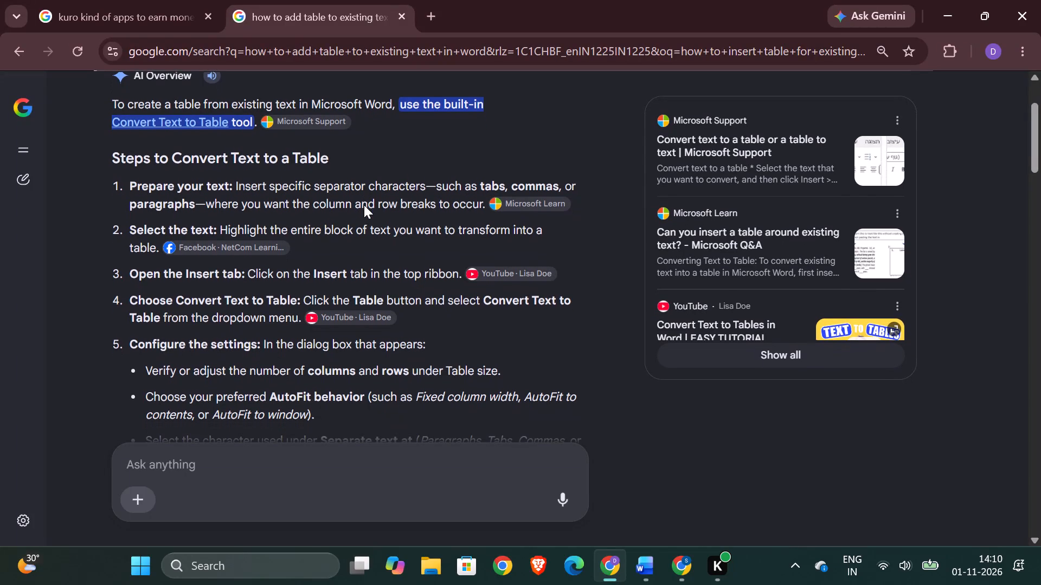
scroll(364, 205, "down", 1)
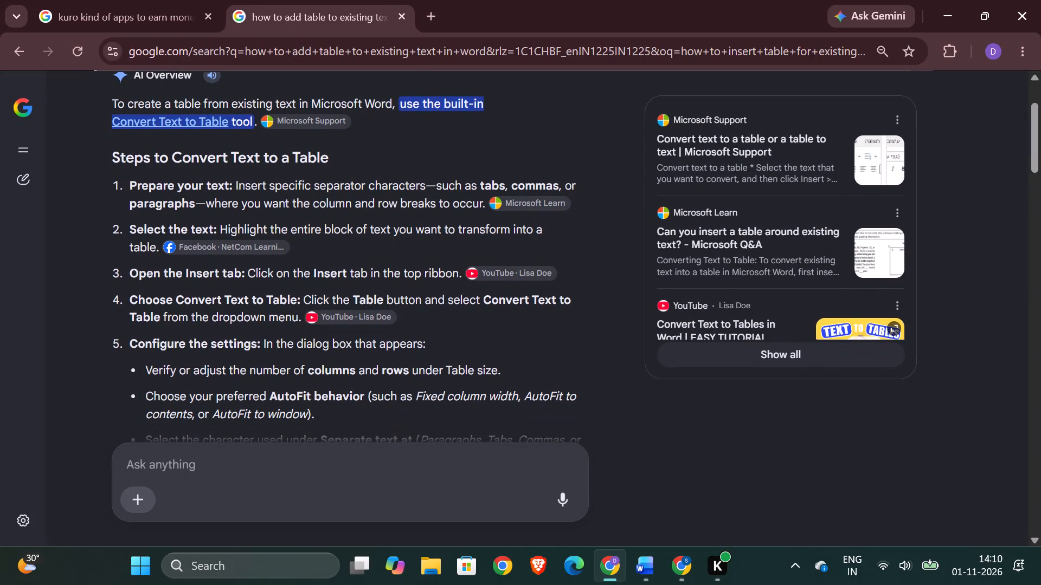
scroll(364, 205, "down", 1)
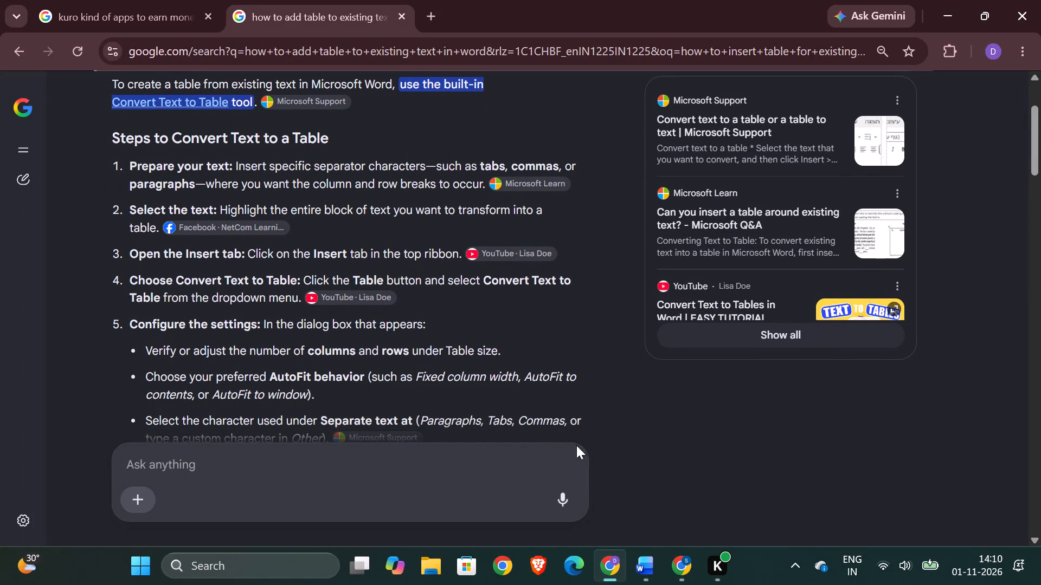
left_click(658, 563)
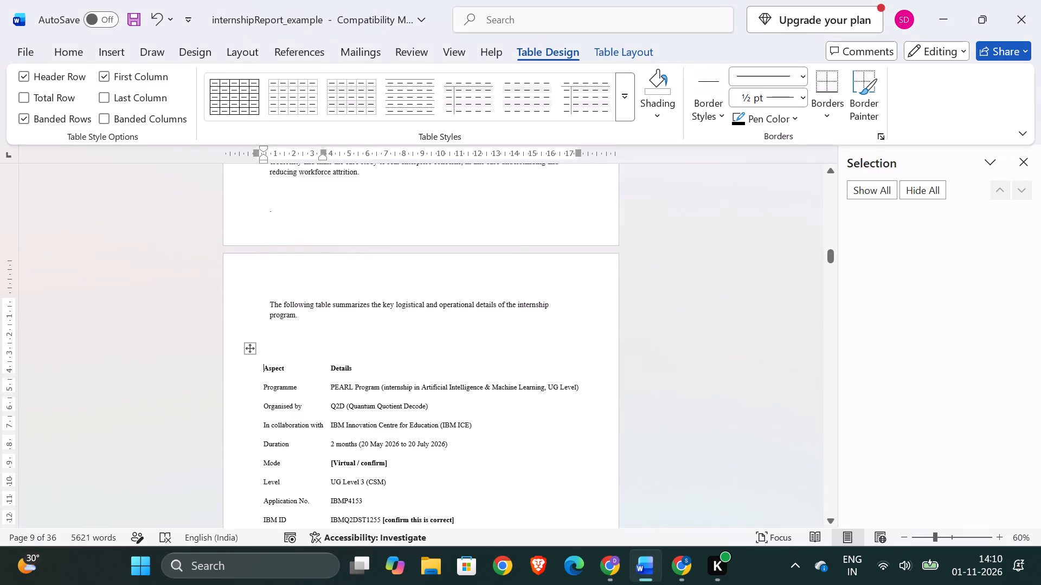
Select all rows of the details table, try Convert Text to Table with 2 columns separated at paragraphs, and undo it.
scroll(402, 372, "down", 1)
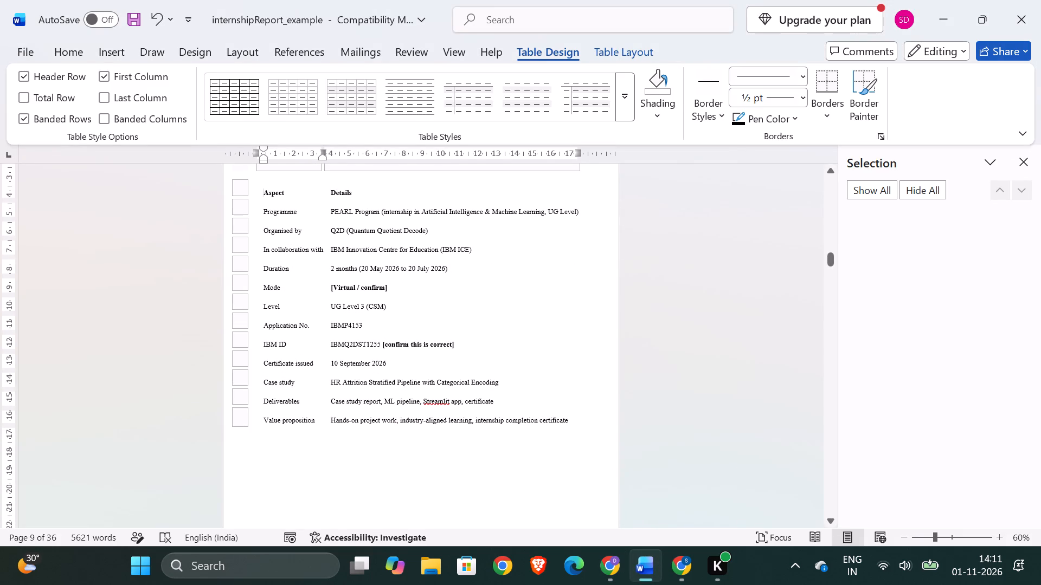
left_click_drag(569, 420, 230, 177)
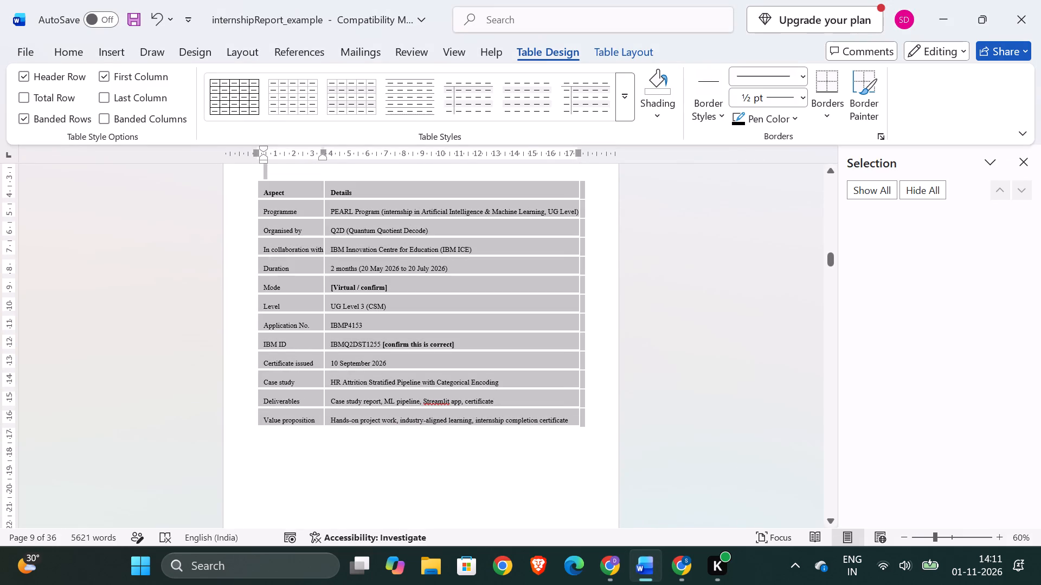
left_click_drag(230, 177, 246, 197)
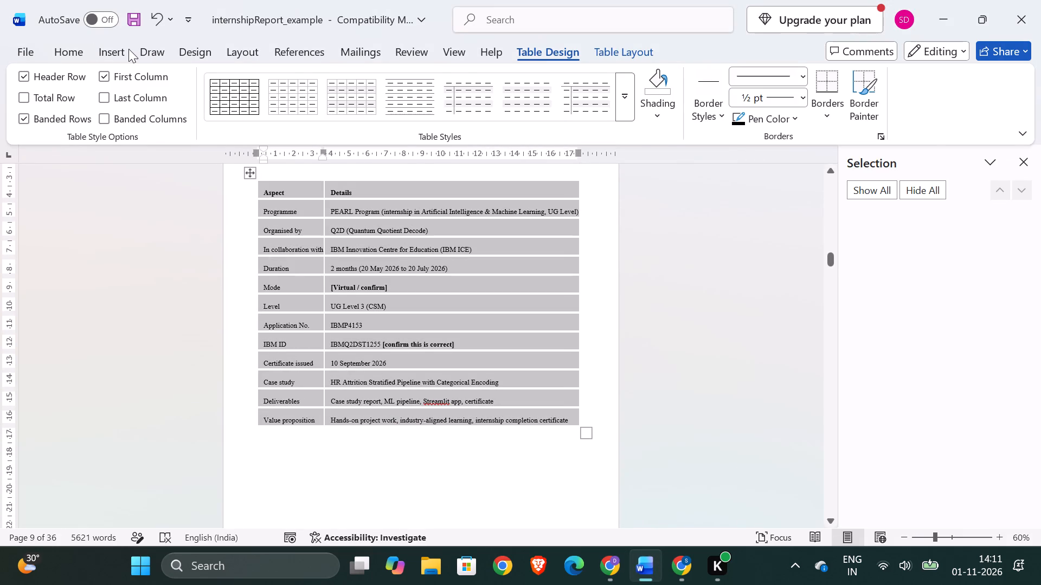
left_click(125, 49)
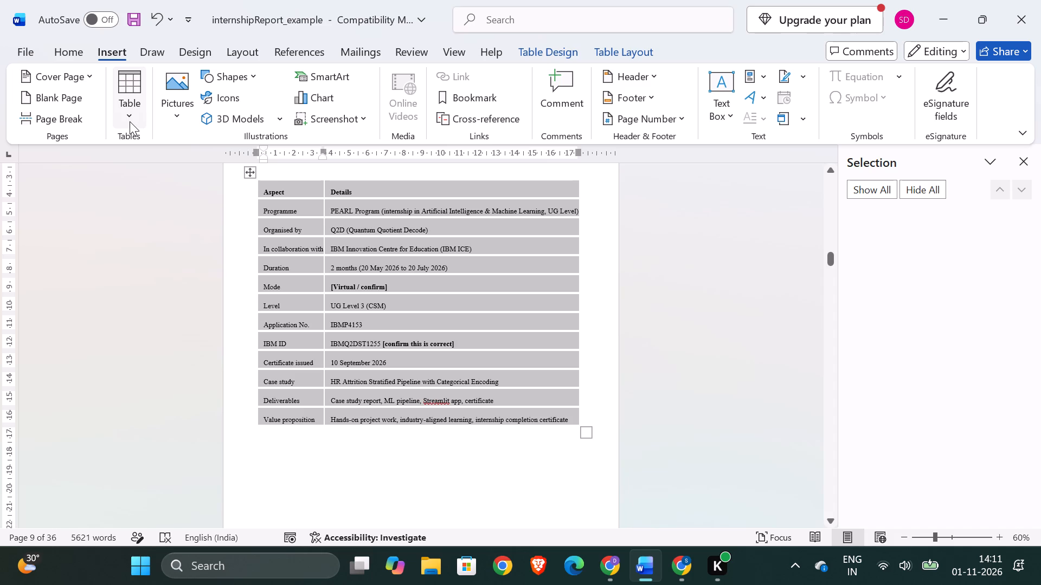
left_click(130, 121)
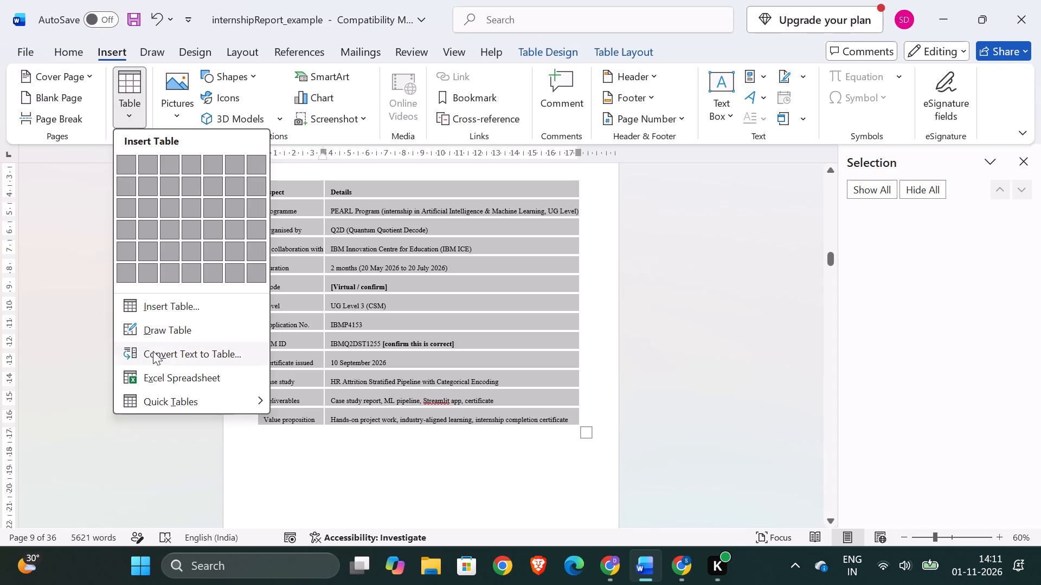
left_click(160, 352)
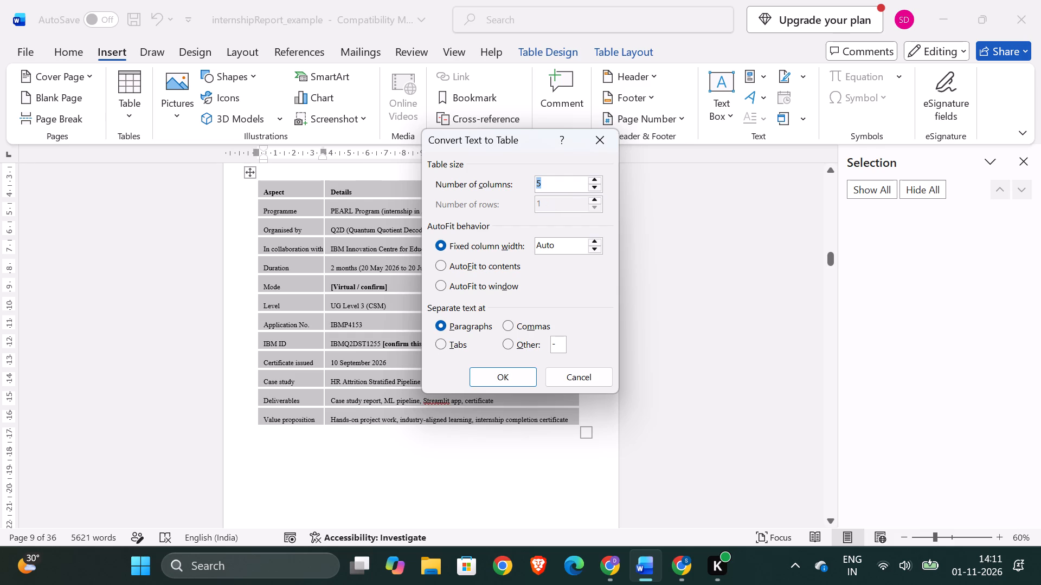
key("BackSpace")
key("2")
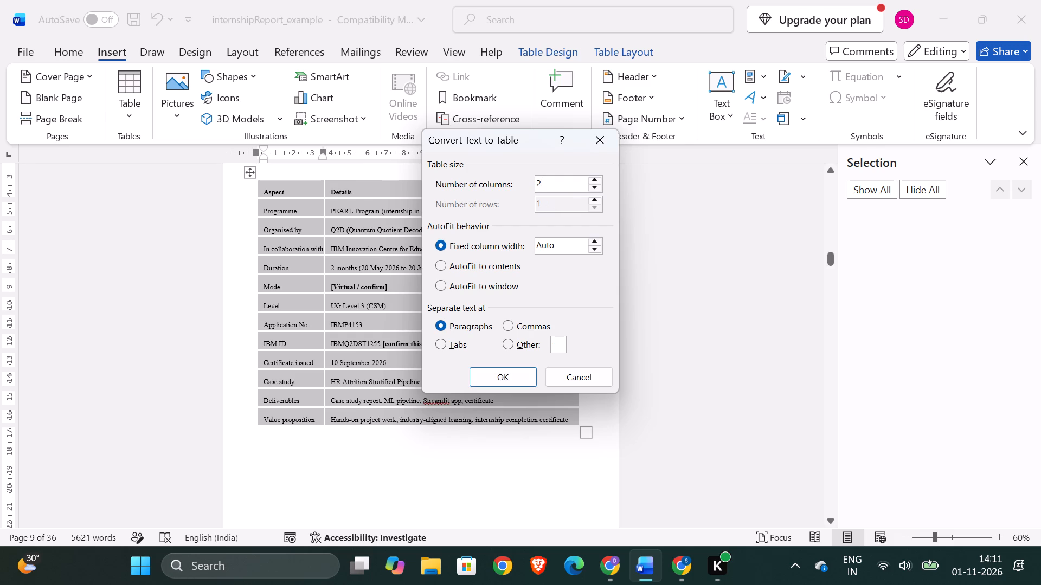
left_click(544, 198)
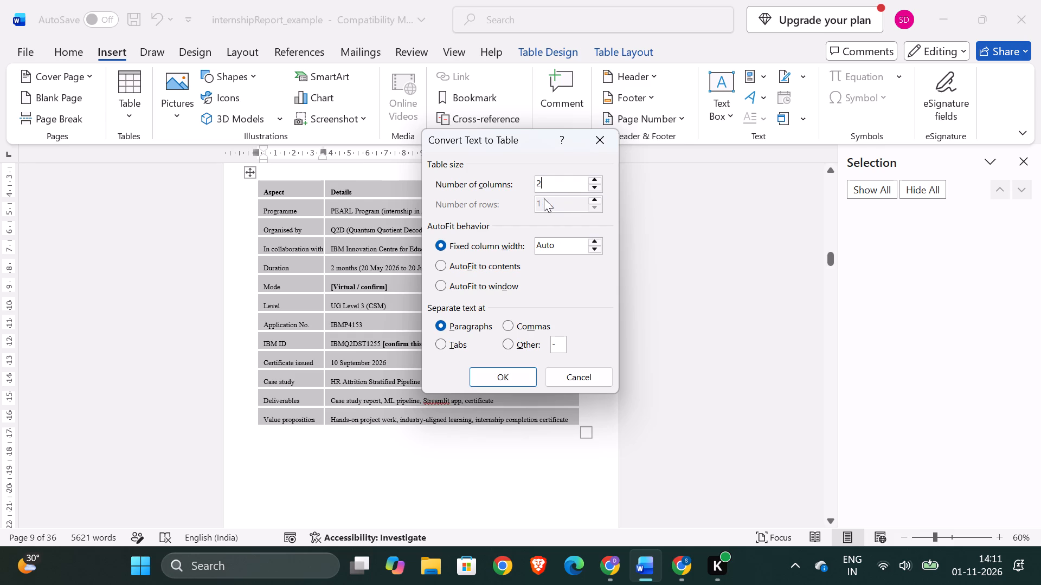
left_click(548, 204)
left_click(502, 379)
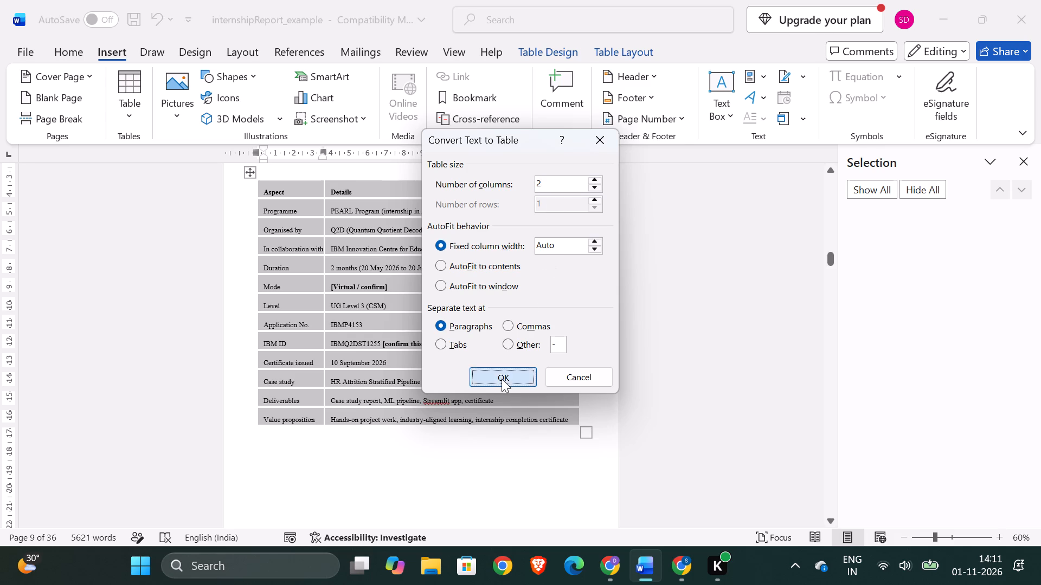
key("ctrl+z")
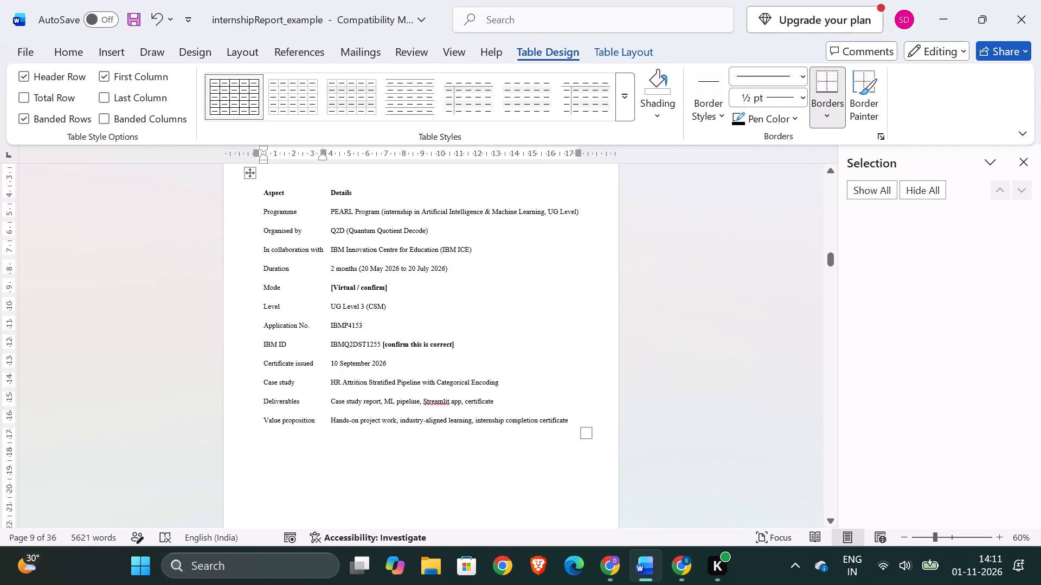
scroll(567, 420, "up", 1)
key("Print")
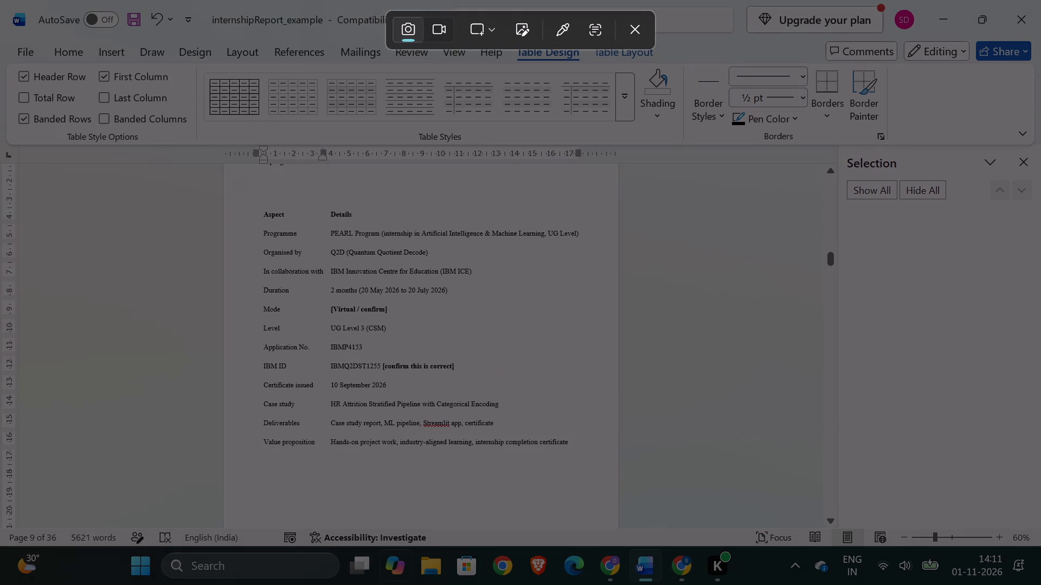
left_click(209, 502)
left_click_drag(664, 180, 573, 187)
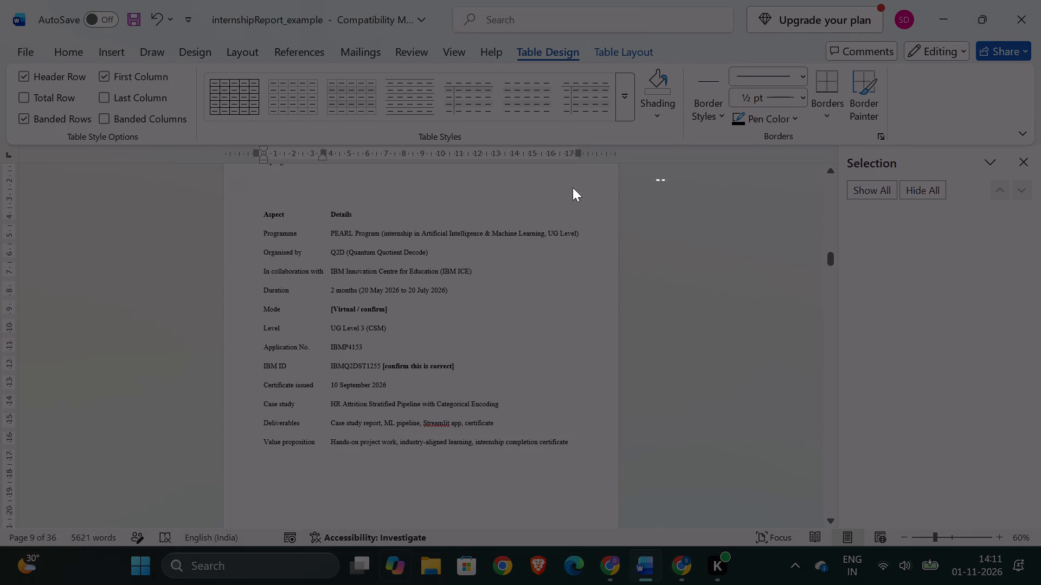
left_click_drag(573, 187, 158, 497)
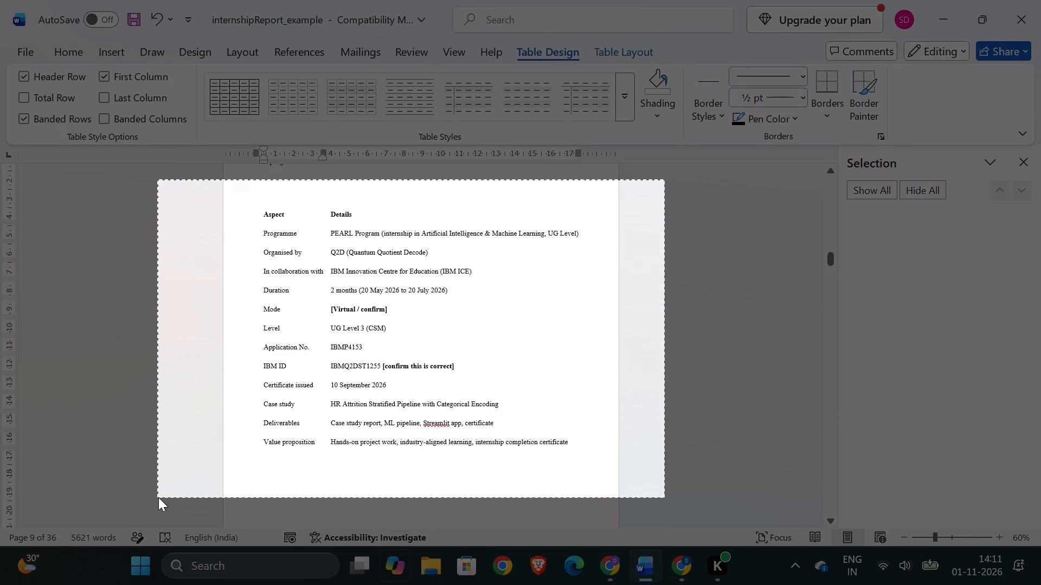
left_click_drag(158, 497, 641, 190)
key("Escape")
Capture a screenshot of the whole Word window showing the details table.
key("Print")
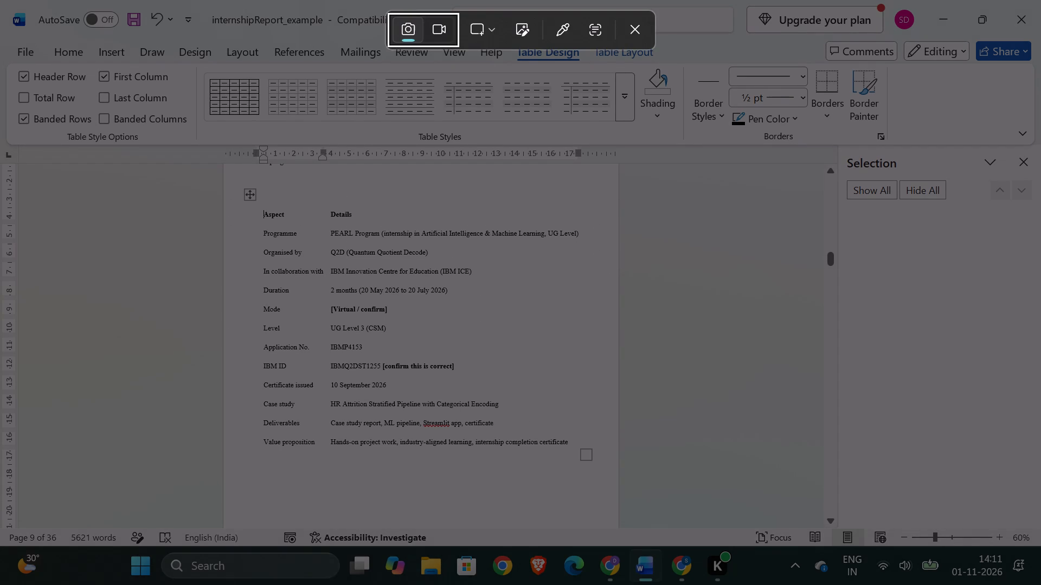
left_click_drag(3, 550, 1040, 0)
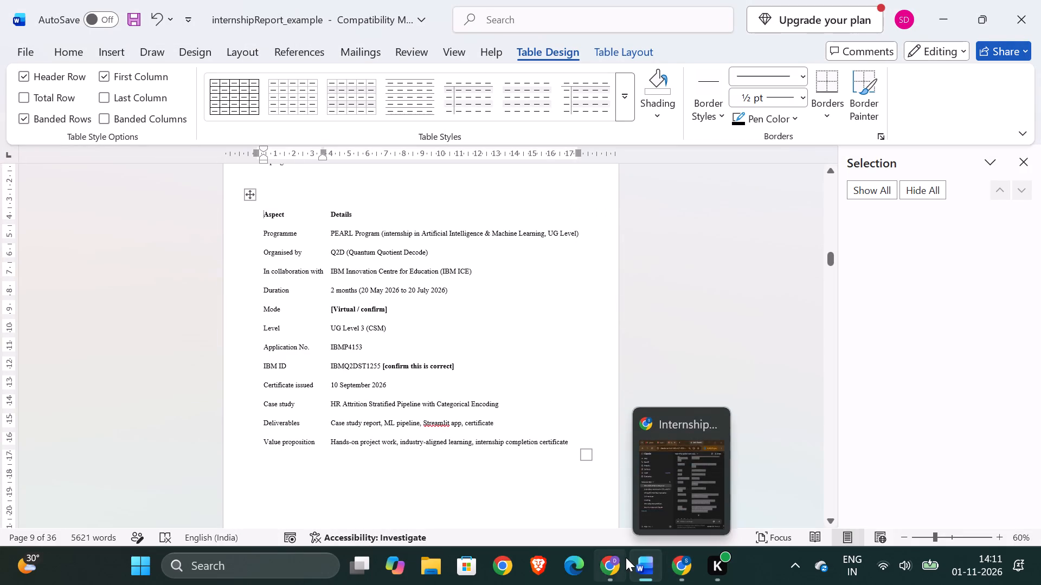
Switch to the Google AI Mode chat in Chrome, paste the screenshot and ask "wt can I do for this".
left_click(626, 557)
key("ctrl+v")
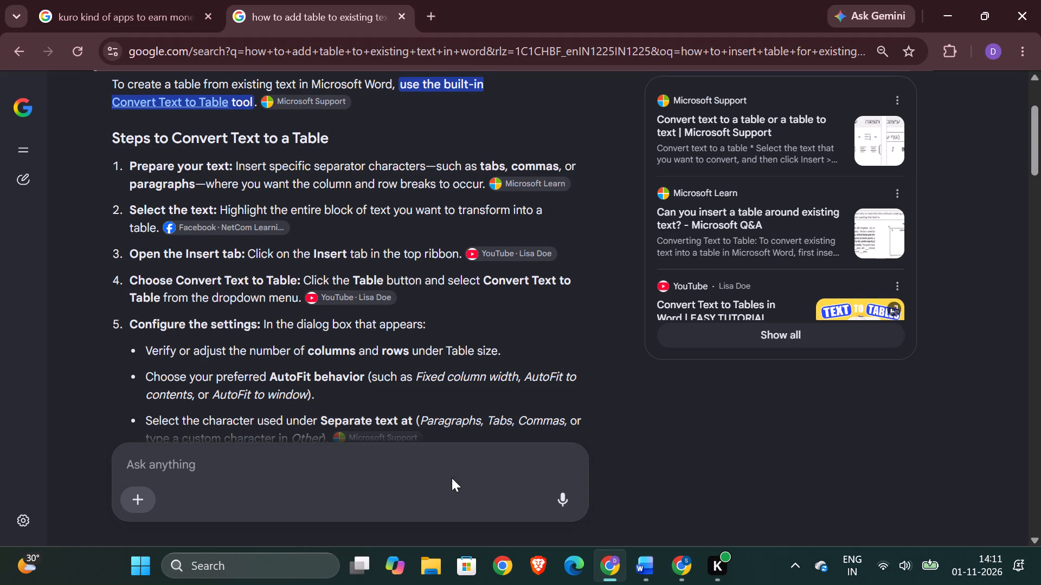
left_click(387, 440)
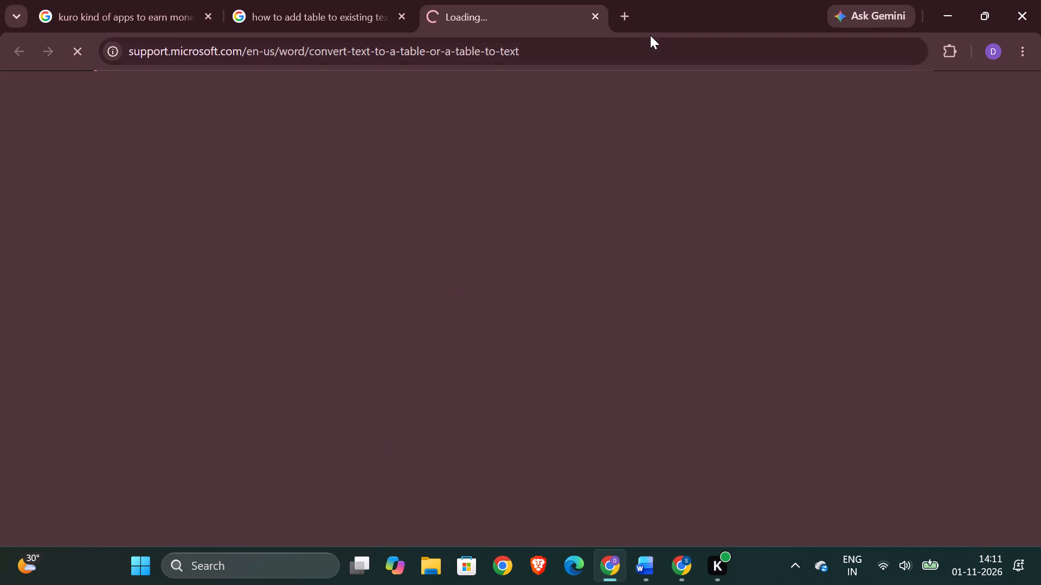
left_click(293, 0)
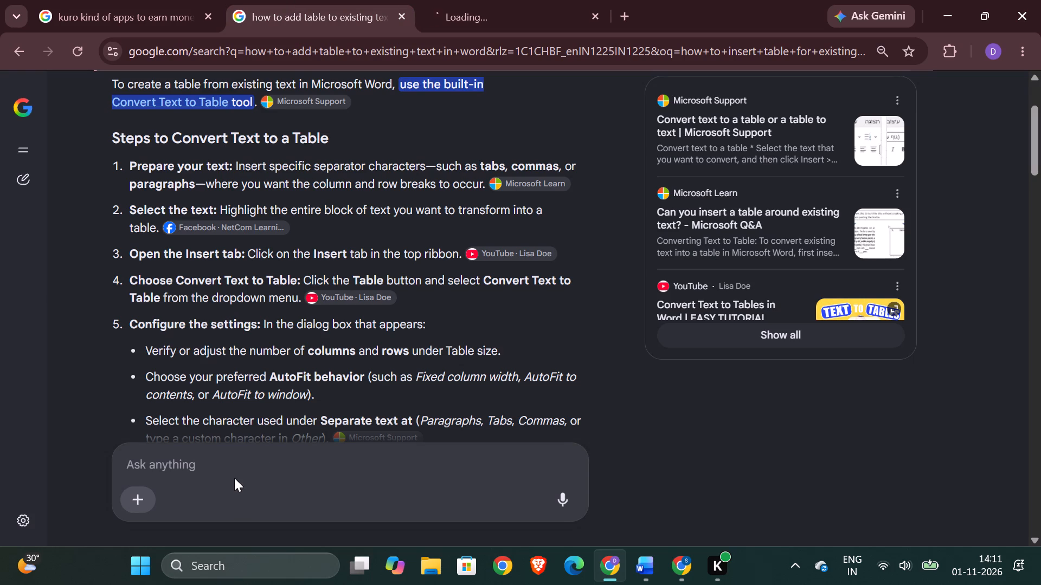
left_click(222, 465)
key("ctrl+v")
type("wt cn")
key("BackSpace")
type("an I f")
key("BackSpace")
type("do for this")
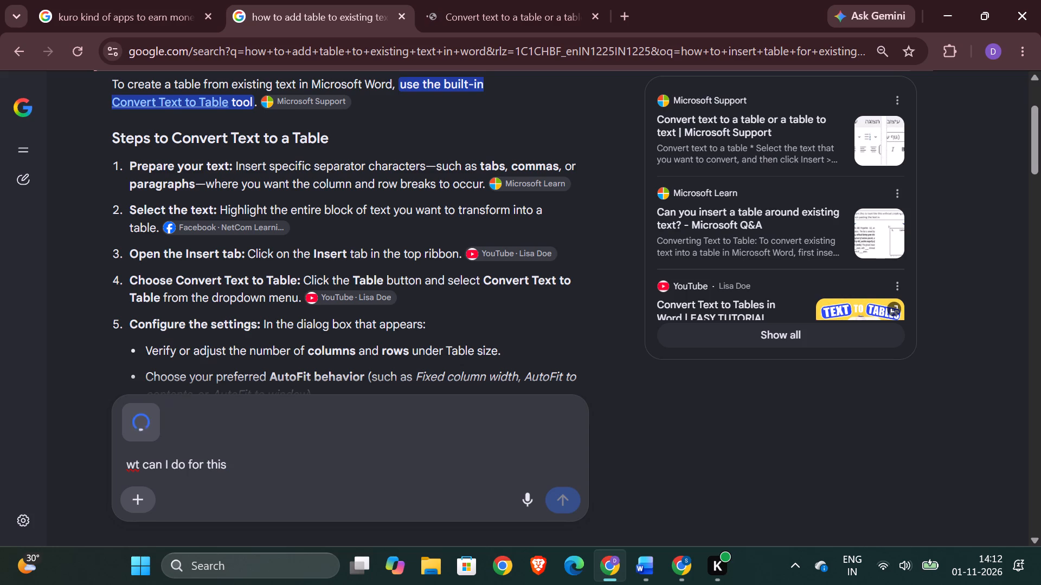
Send the question "wt can I do for this" with the attached Word screenshot to the AI Mode chat.
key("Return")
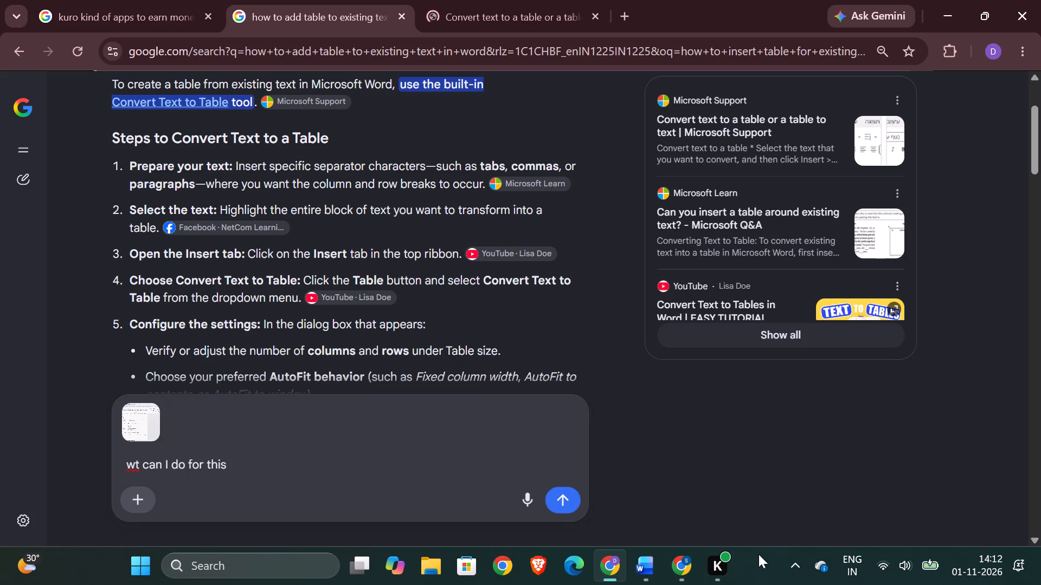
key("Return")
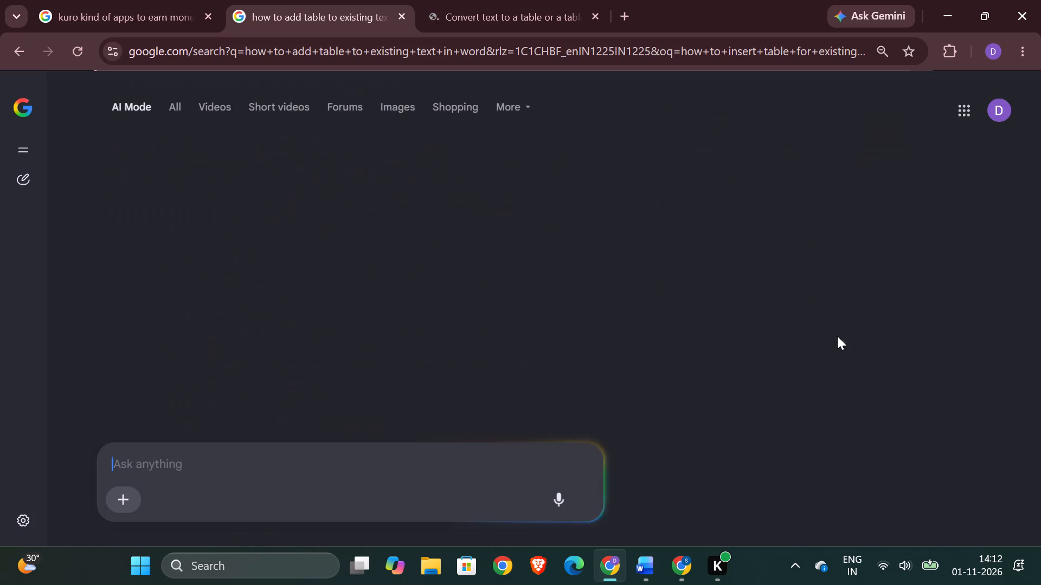
Switch the computer's Wi-Fi connection to the GNS PG 1-5G network.
left_click(888, 563)
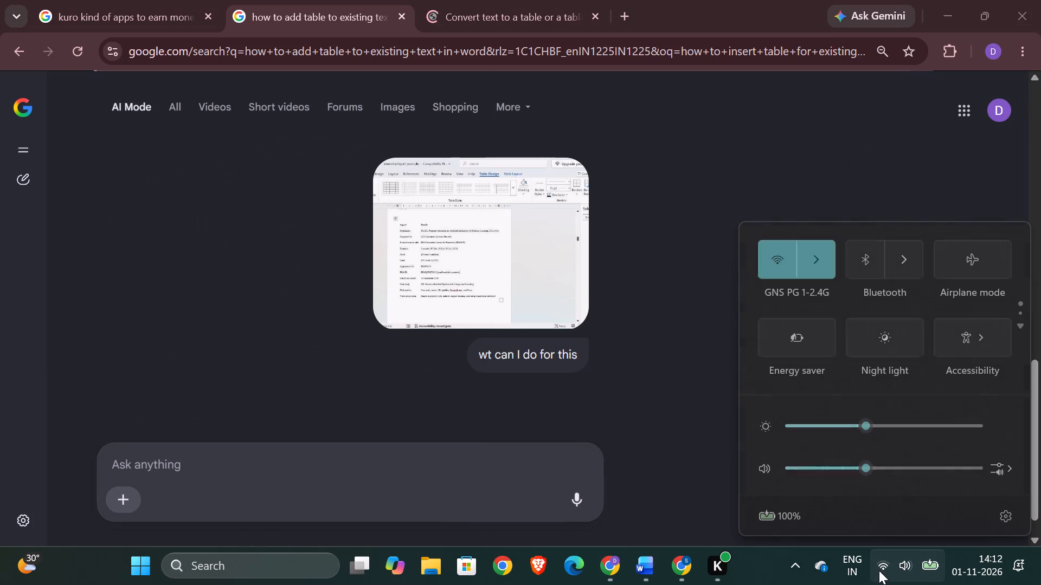
left_click(818, 255)
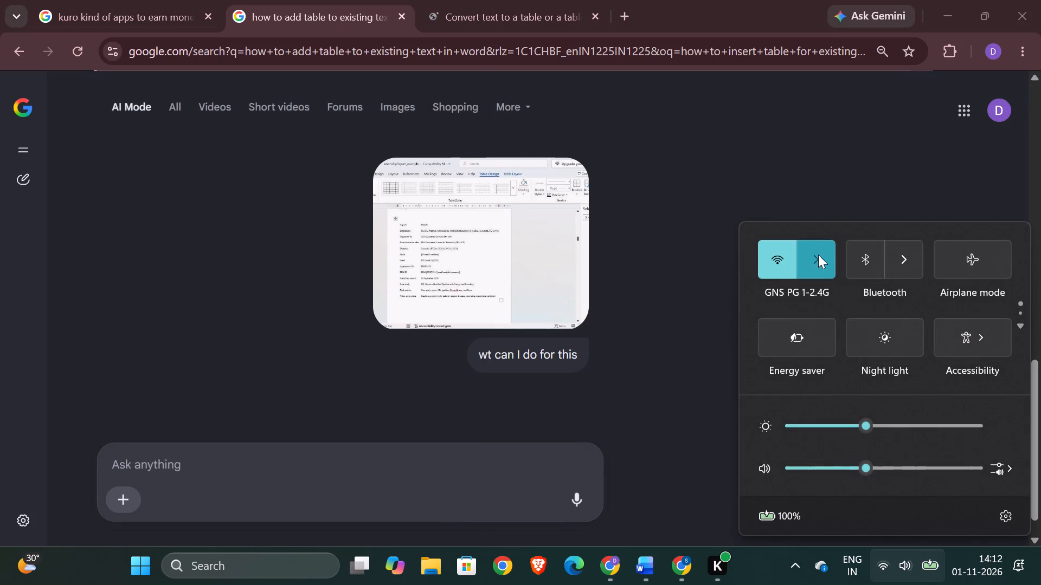
scroll(848, 417, "down", 1)
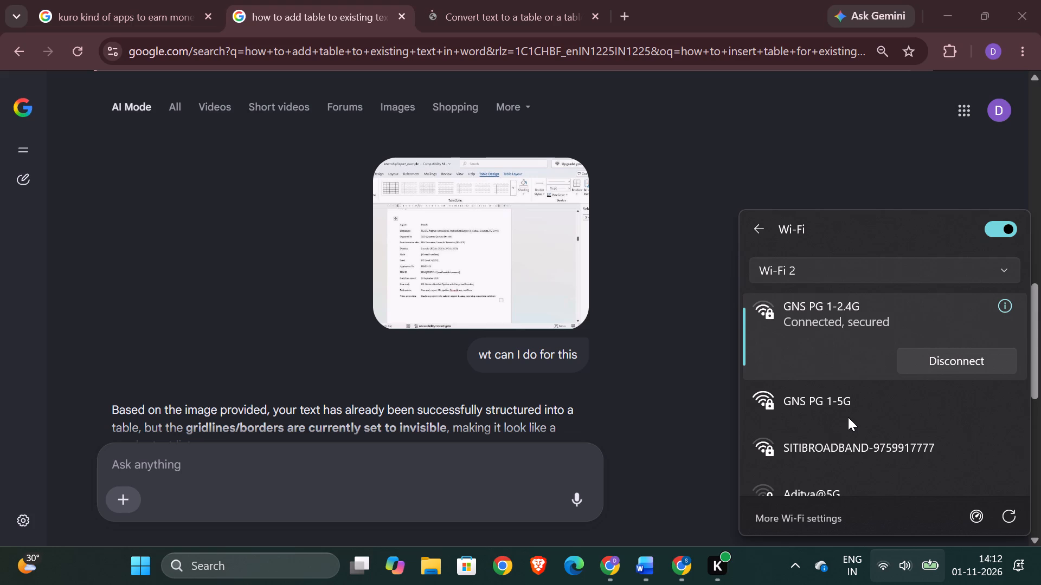
left_click(848, 417)
left_click(918, 427)
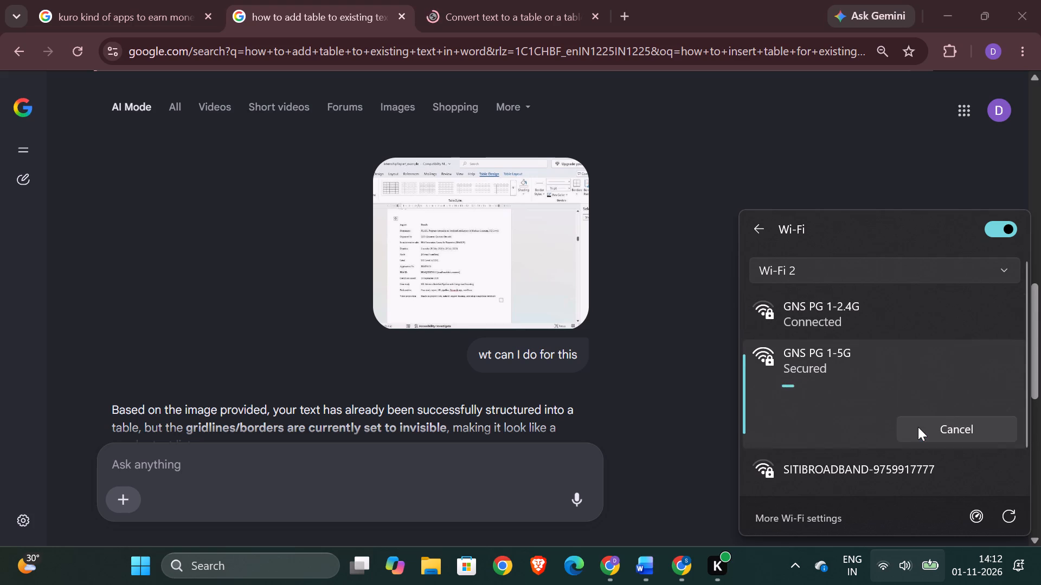
Read the reply's steps for revealing the table borders, and send the follow-up "like it was a text copied and pasted there".
scroll(672, 383, "down", 1)
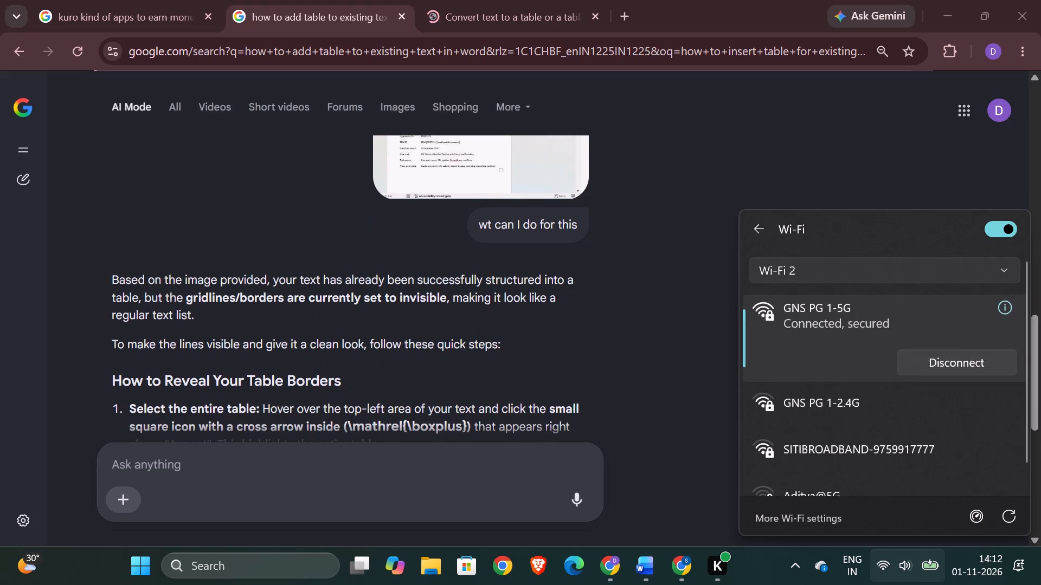
scroll(462, 329, "down", 2)
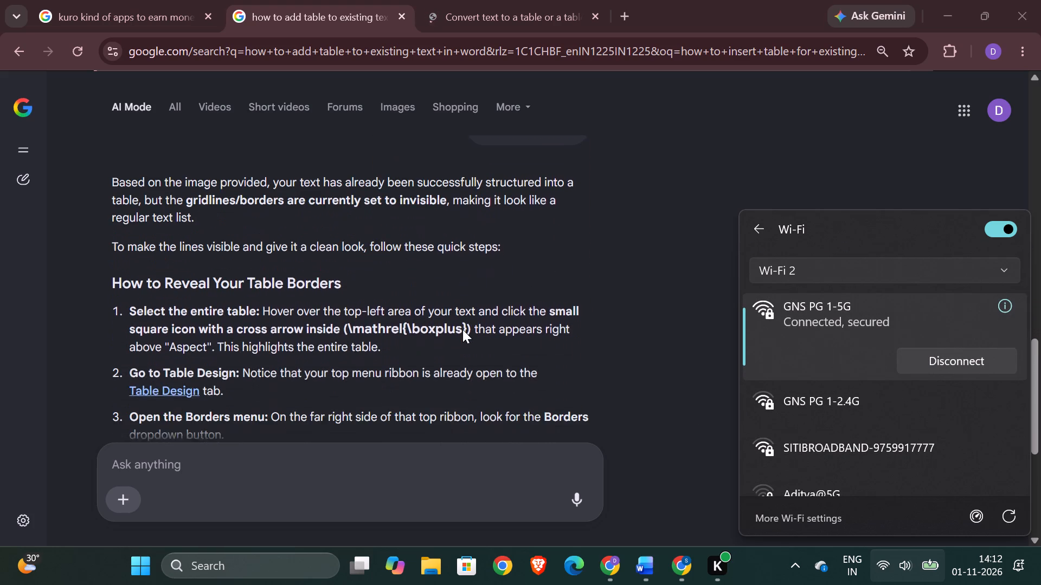
scroll(462, 329, "down", 1)
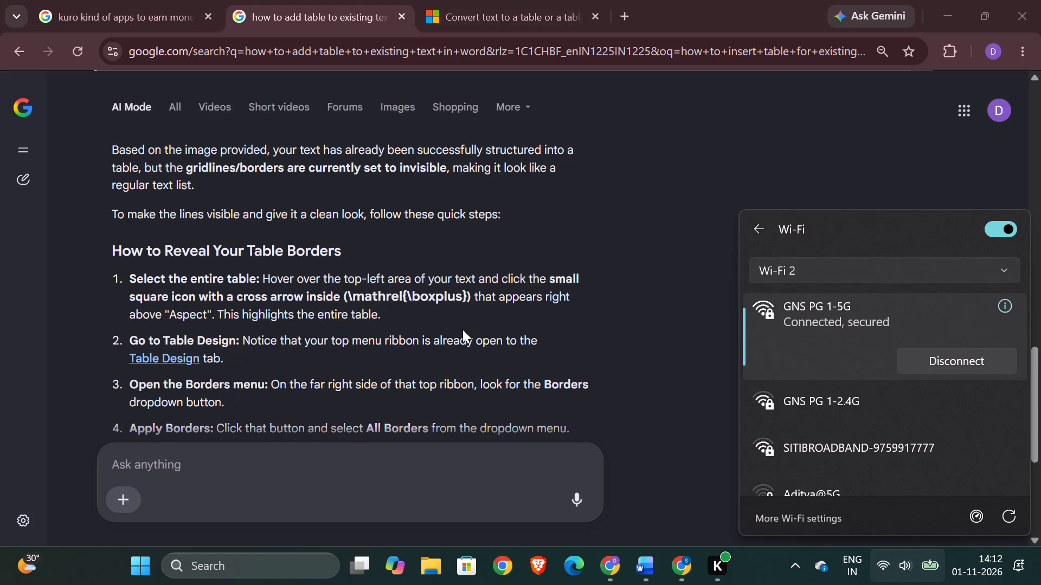
scroll(462, 329, "down", 1)
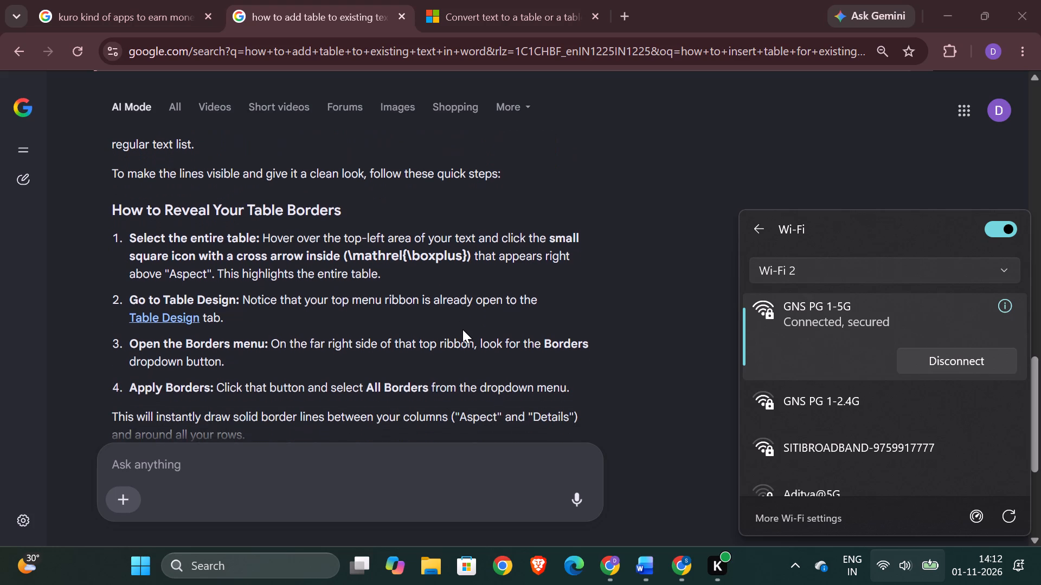
left_click(265, 471)
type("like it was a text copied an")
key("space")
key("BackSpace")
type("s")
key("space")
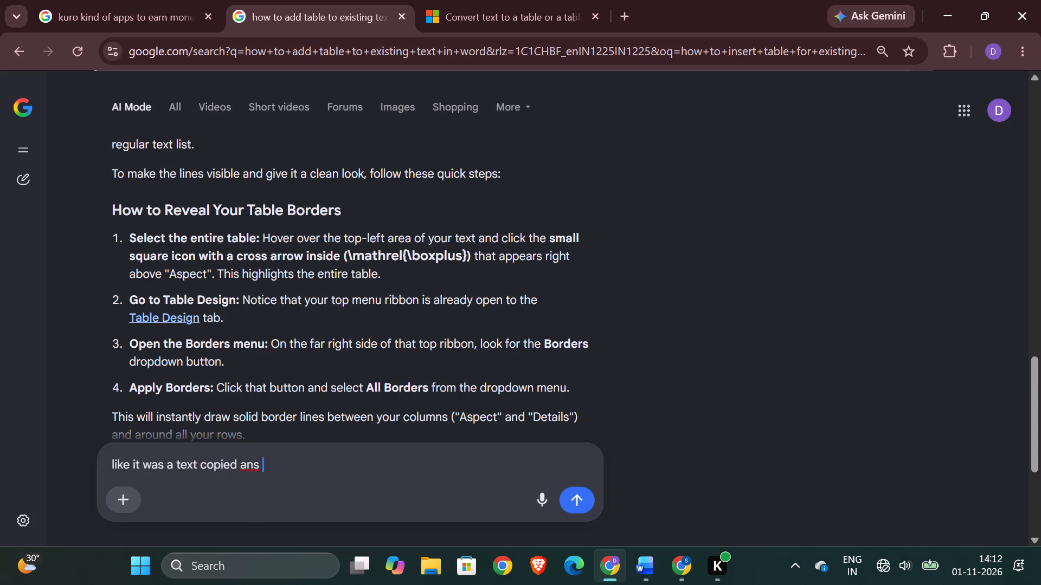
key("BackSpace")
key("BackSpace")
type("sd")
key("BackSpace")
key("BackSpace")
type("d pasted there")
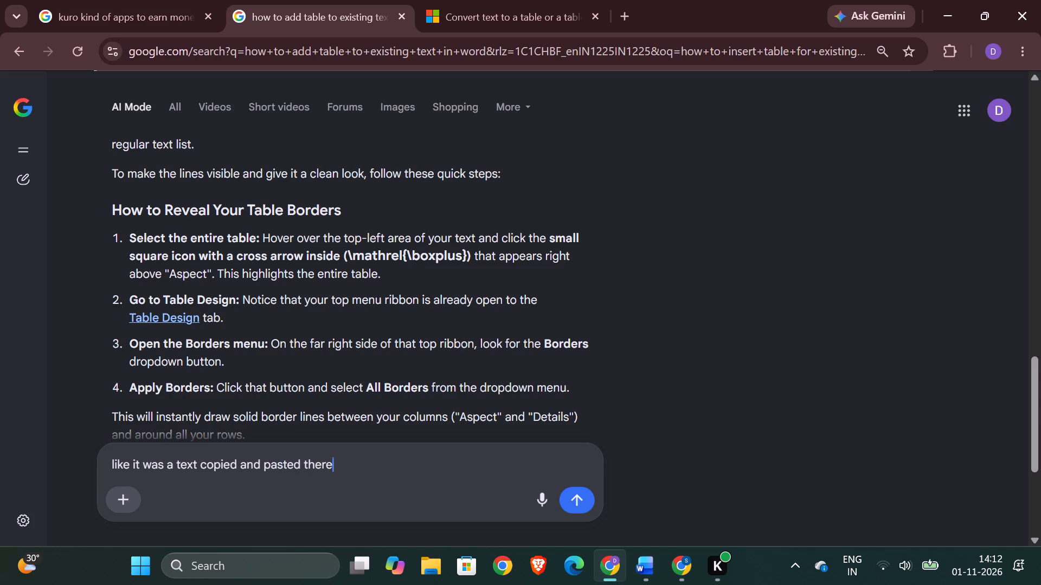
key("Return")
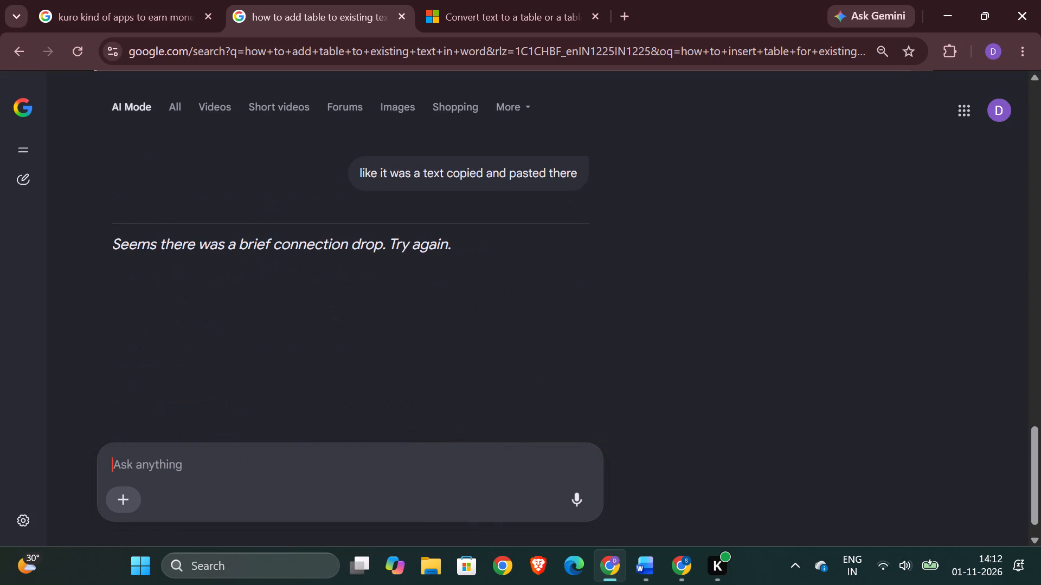
Read AI Mode's instructions for revealing the table borders, and return to the report in Word.
scroll(291, 300, "down", 1)
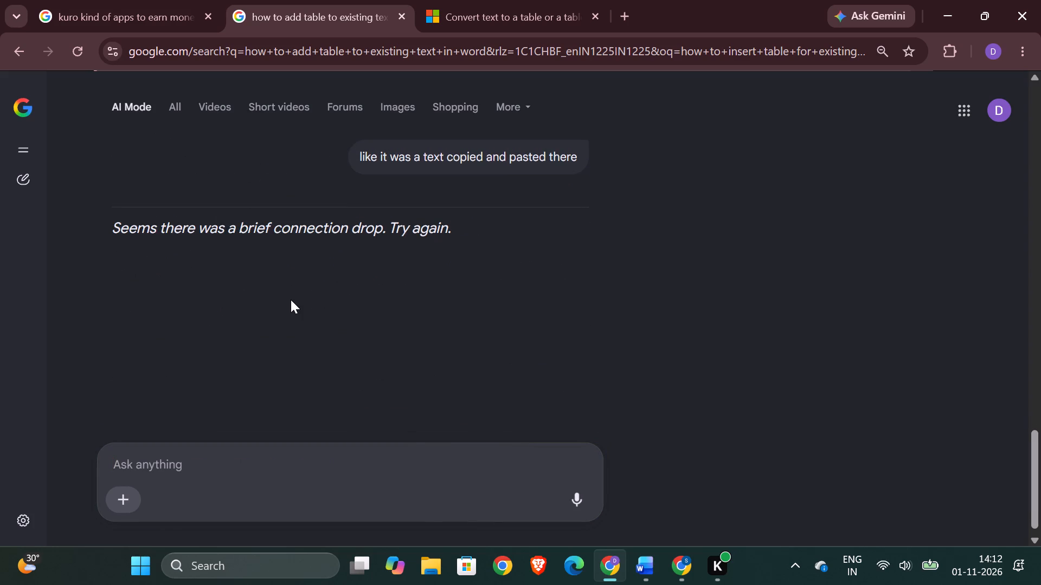
scroll(291, 300, "up", 1)
scroll(445, 341, "up", 2)
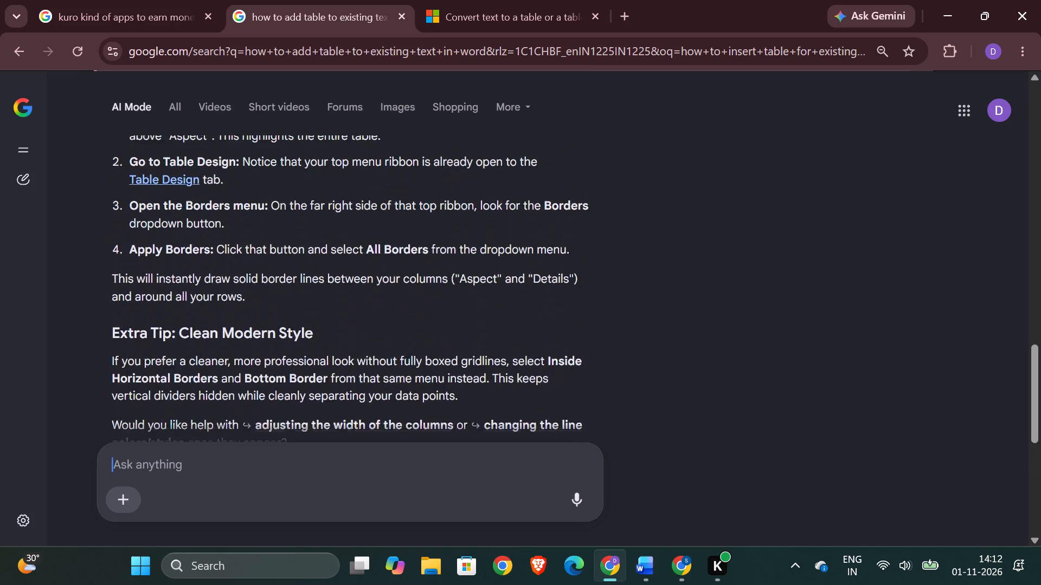
scroll(445, 341, "up", 1)
scroll(445, 341, "down", 1)
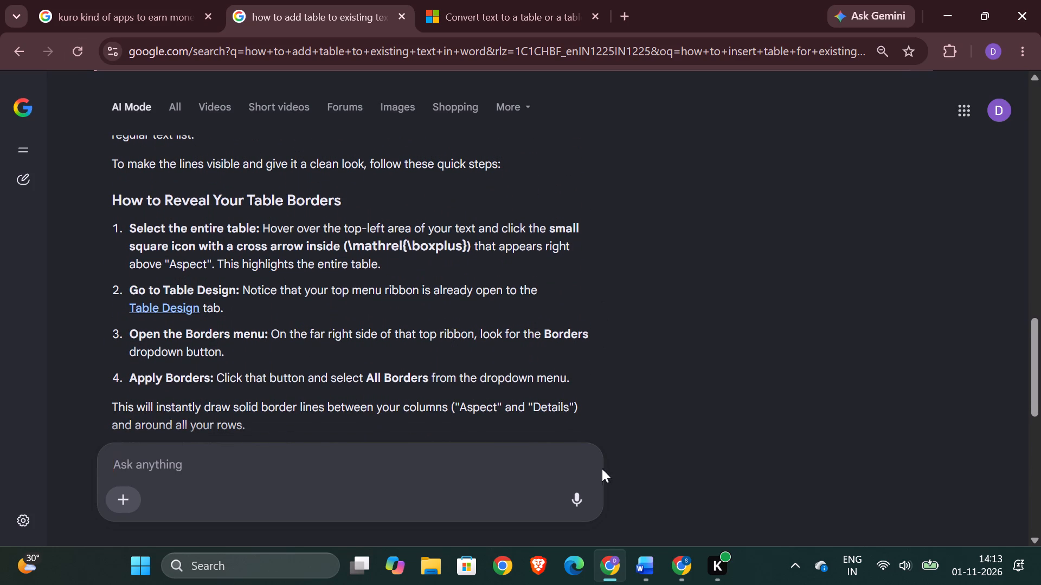
left_click(646, 561)
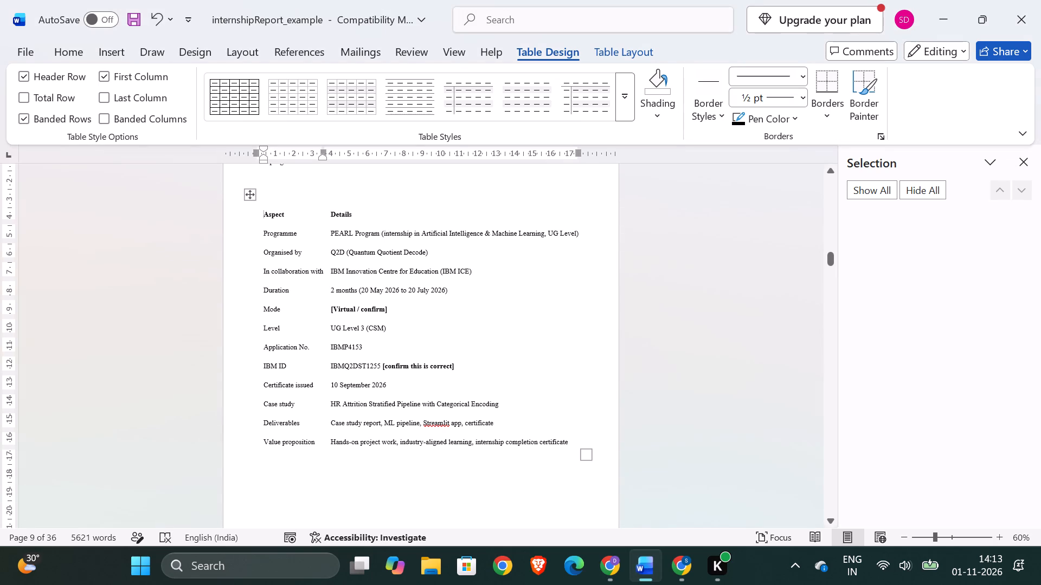
left_click(250, 194)
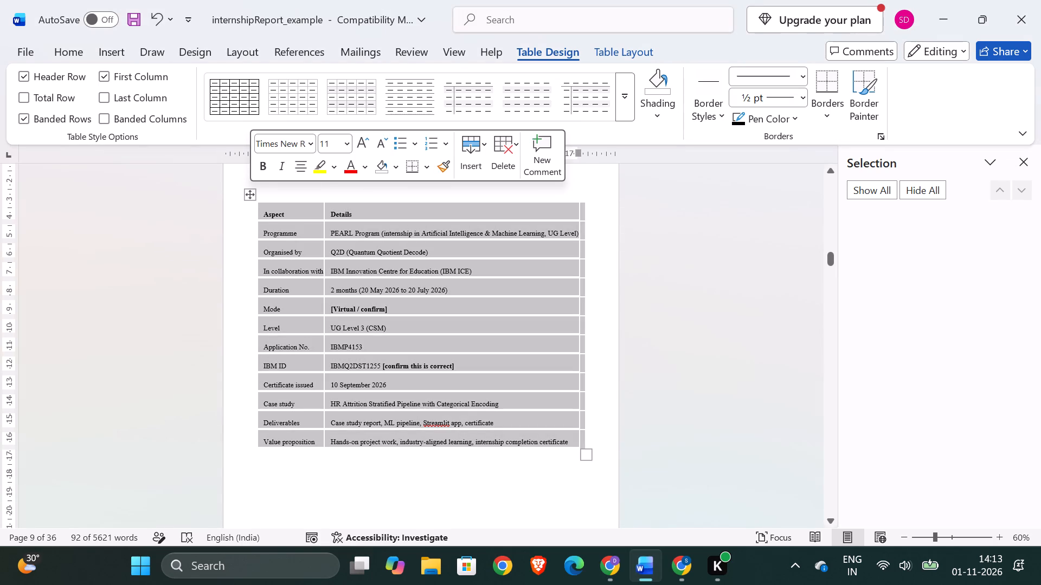
left_click(614, 569)
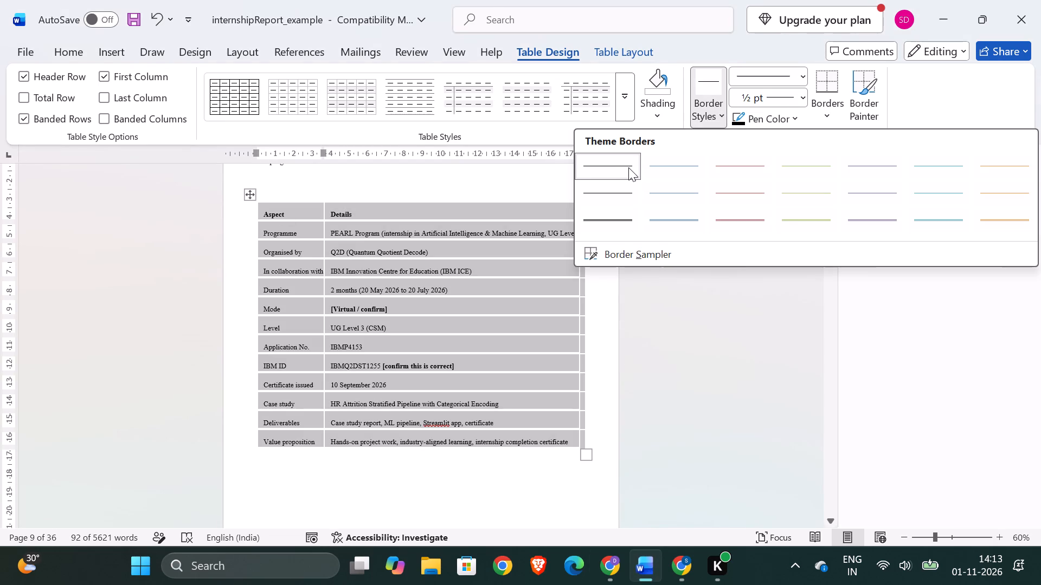
left_click(823, 112)
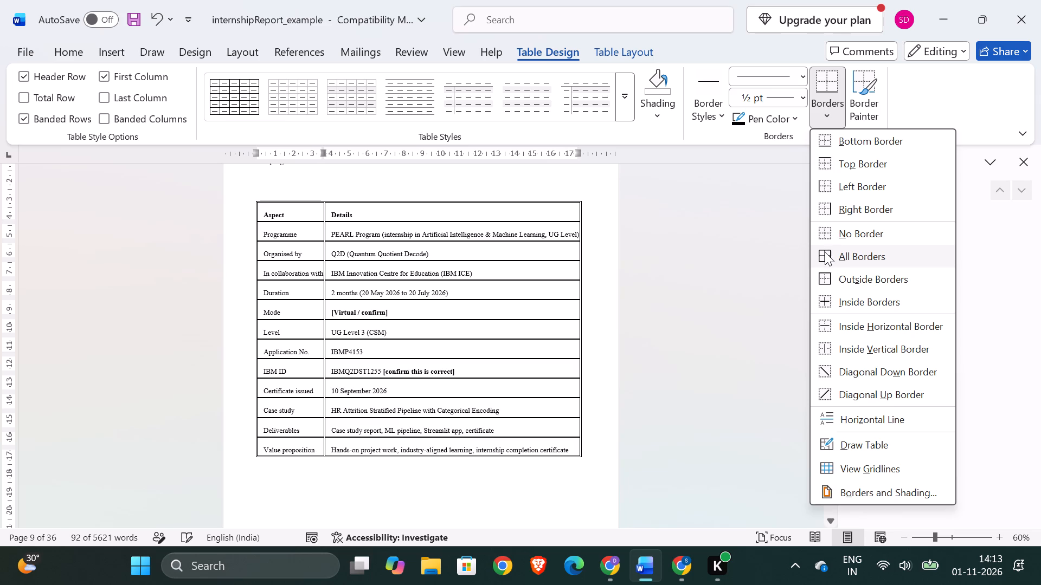
left_click(825, 252)
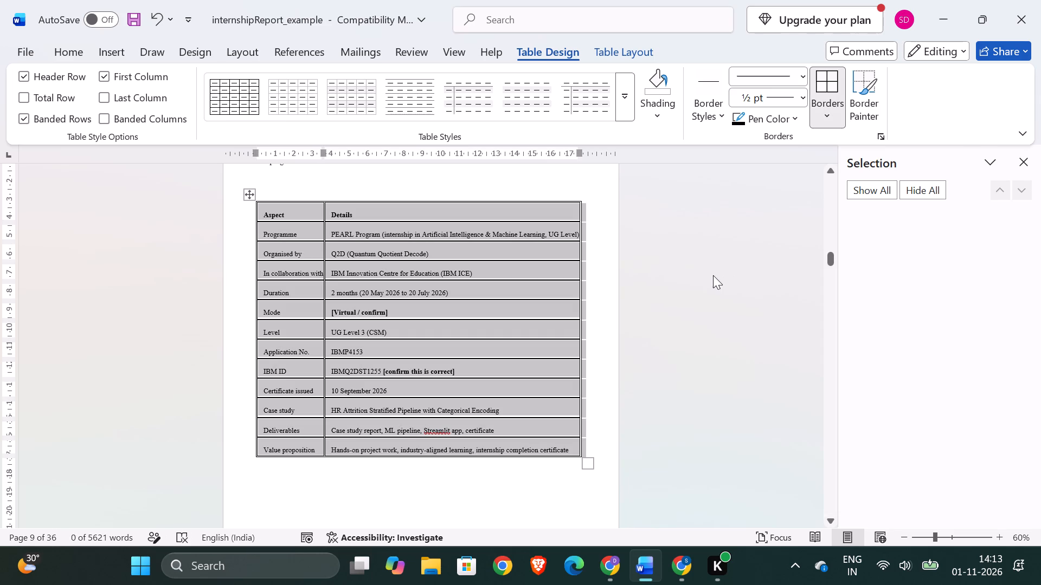
left_click(713, 275)
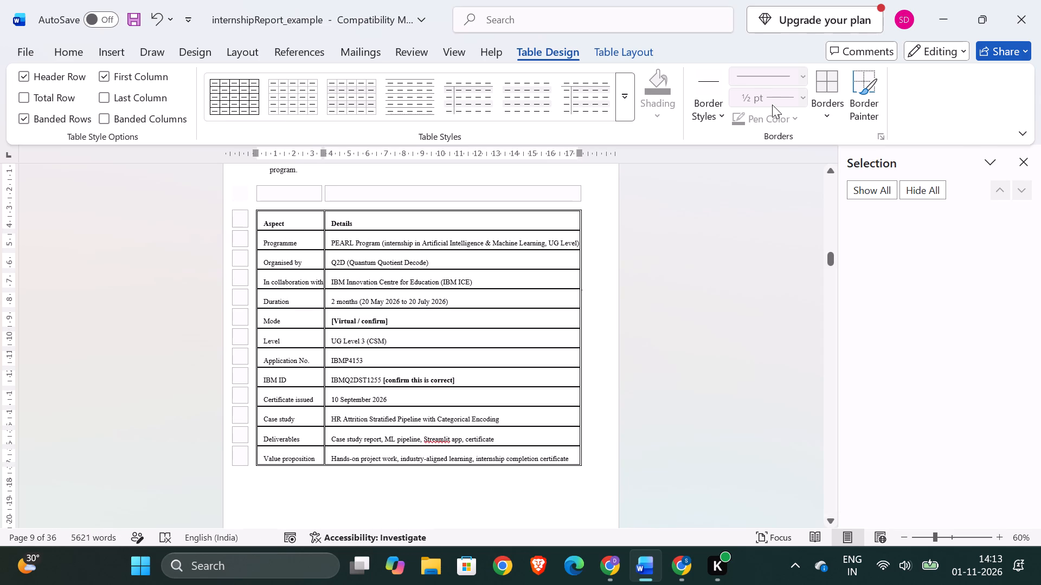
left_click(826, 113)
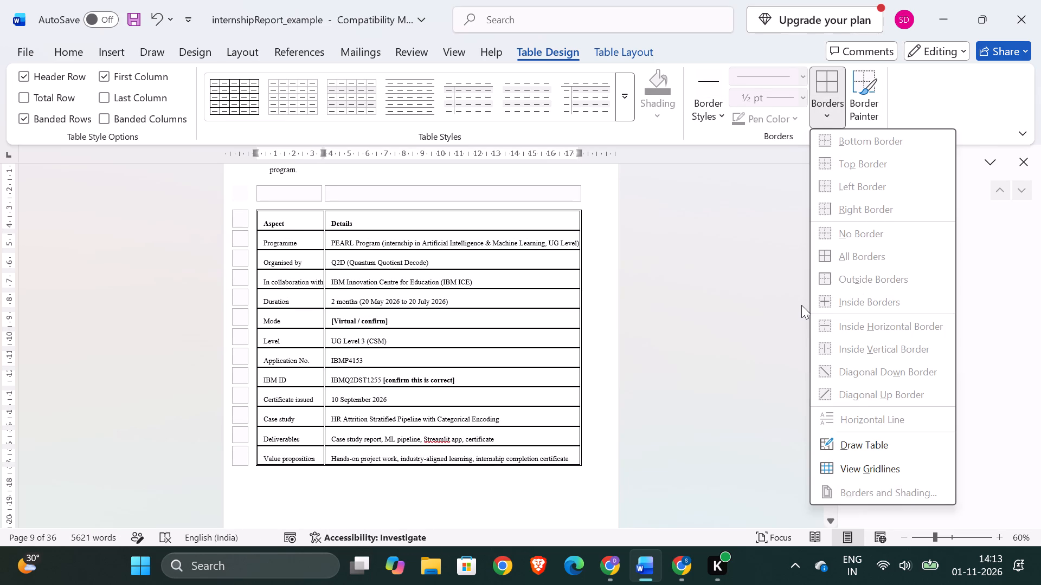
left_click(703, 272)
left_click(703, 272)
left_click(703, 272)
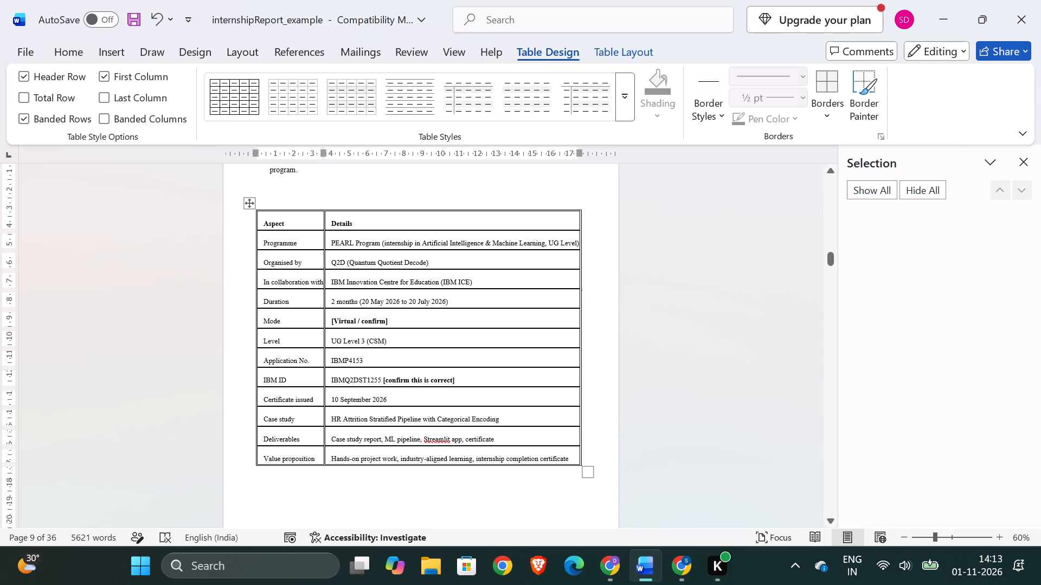
Apply the plain grid table style with thin single borders around every cell to page 9's details table.
right_click(562, 426)
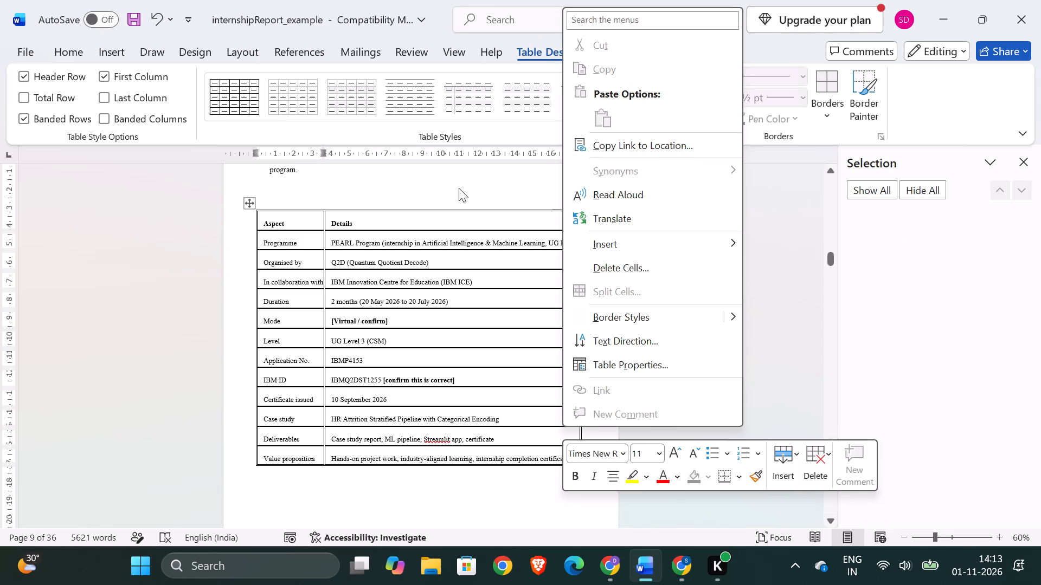
left_click(245, 103)
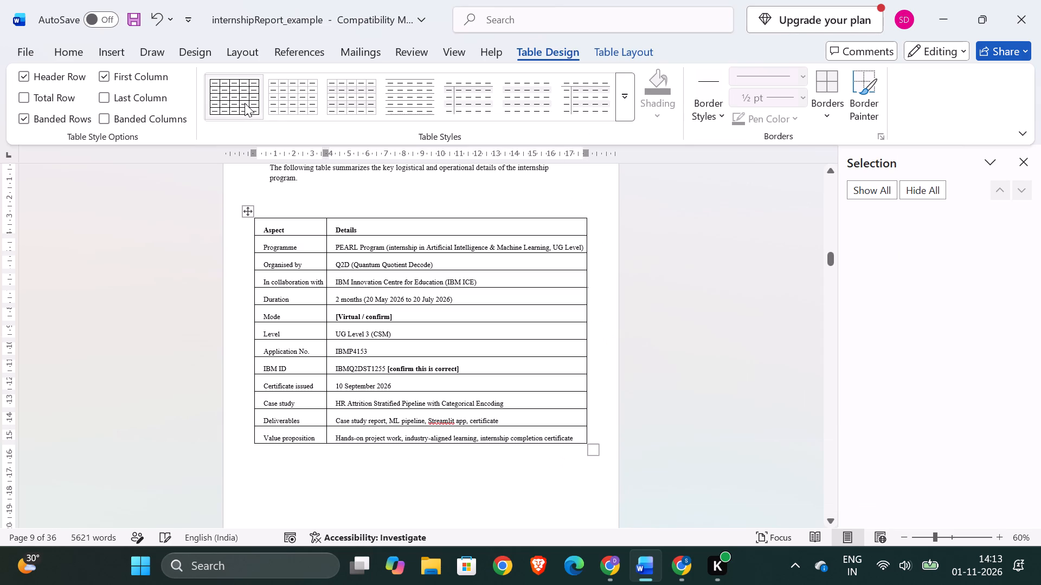
left_click(641, 289)
Make the details table slightly narrower and taller, and move it up closer to its introductory sentence.
left_click_drag(589, 450, 580, 501)
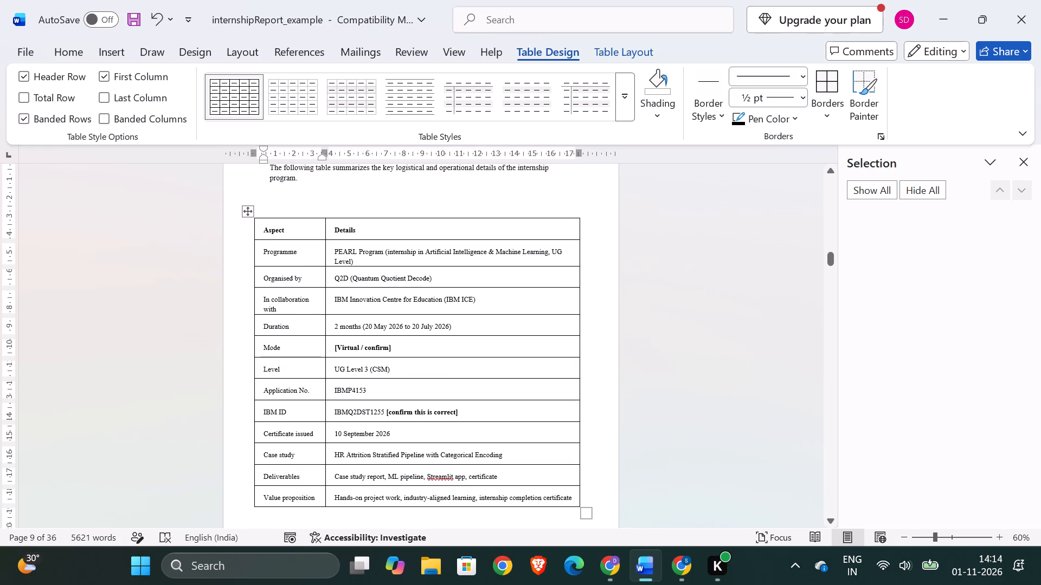
left_click_drag(248, 212, 273, 200)
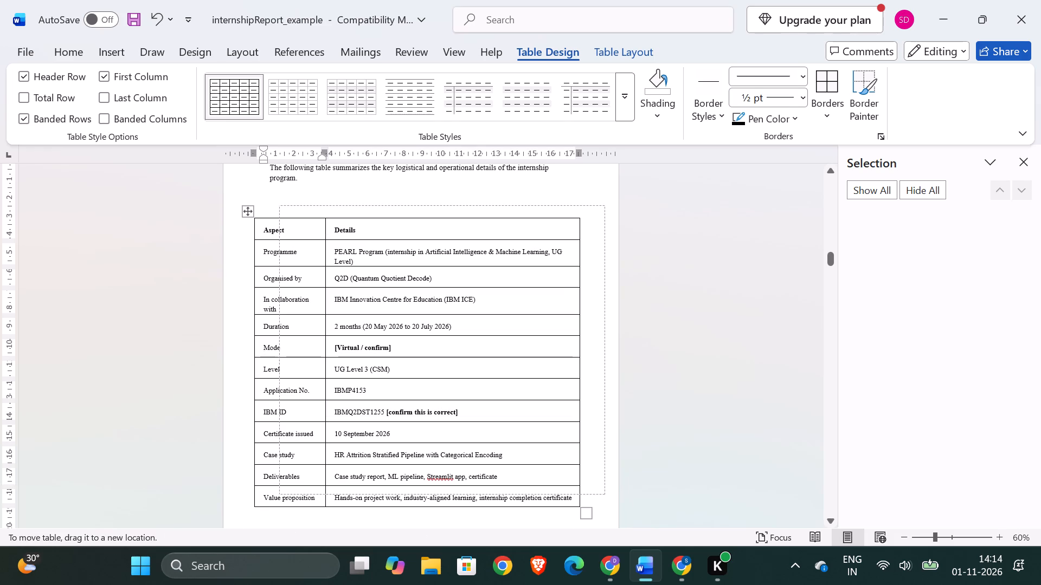
left_click_drag(273, 200, 255, 196)
left_click(675, 308)
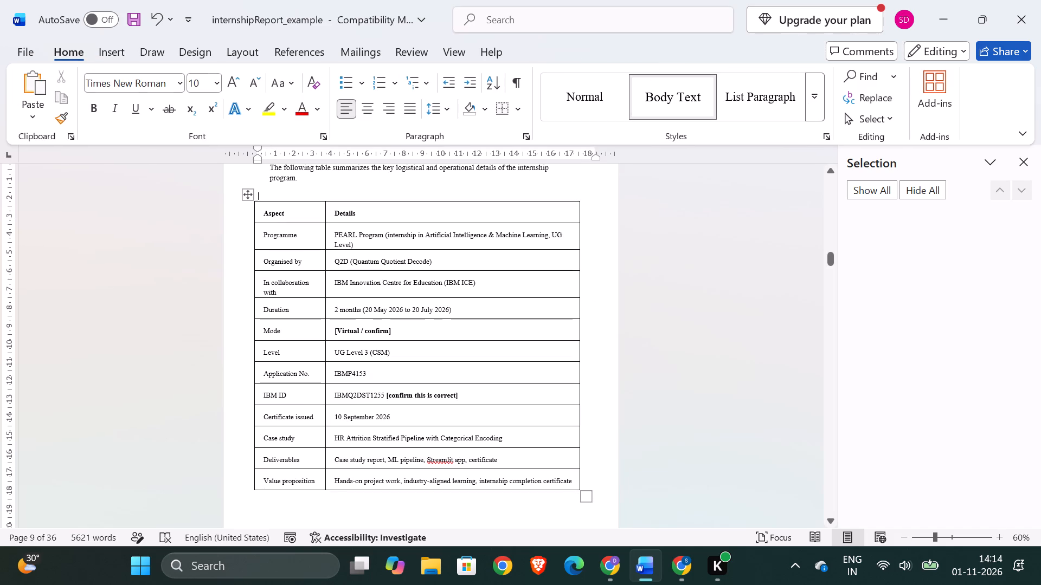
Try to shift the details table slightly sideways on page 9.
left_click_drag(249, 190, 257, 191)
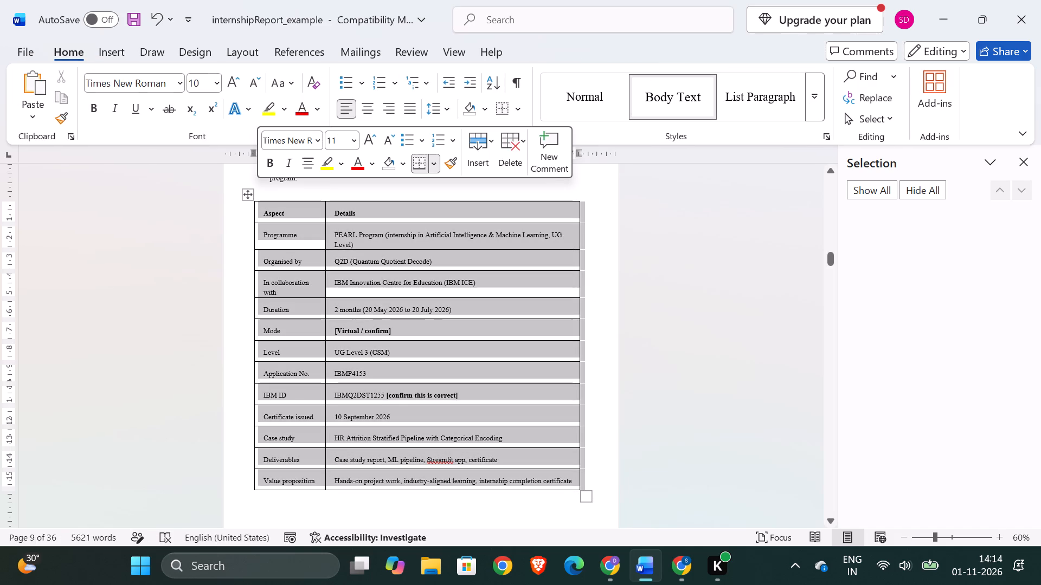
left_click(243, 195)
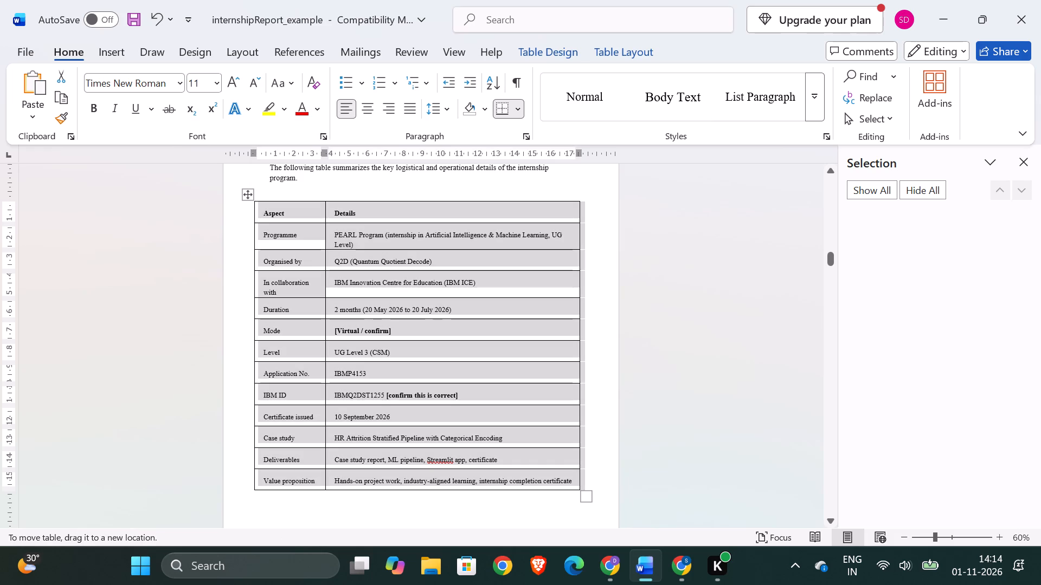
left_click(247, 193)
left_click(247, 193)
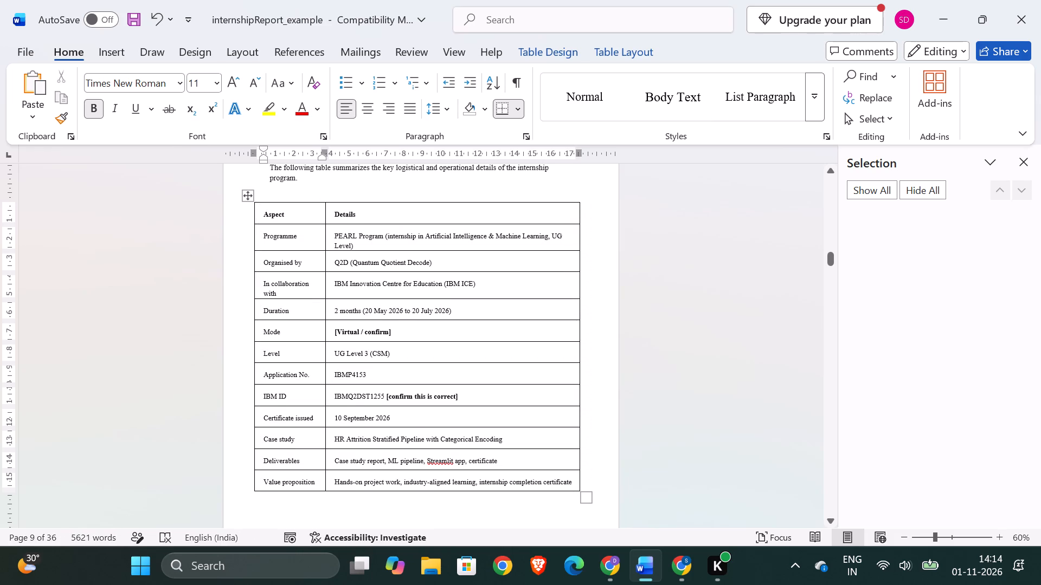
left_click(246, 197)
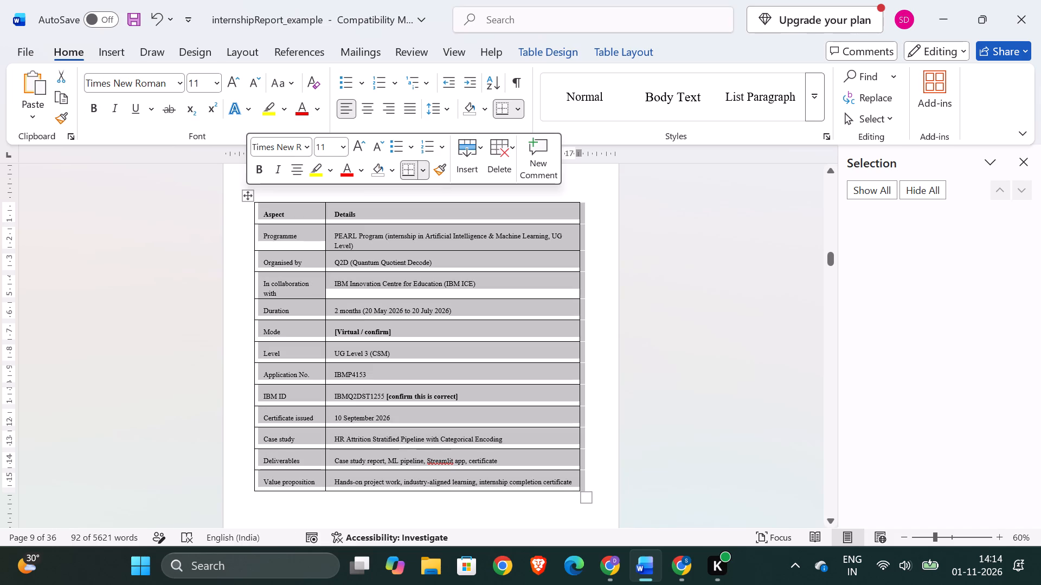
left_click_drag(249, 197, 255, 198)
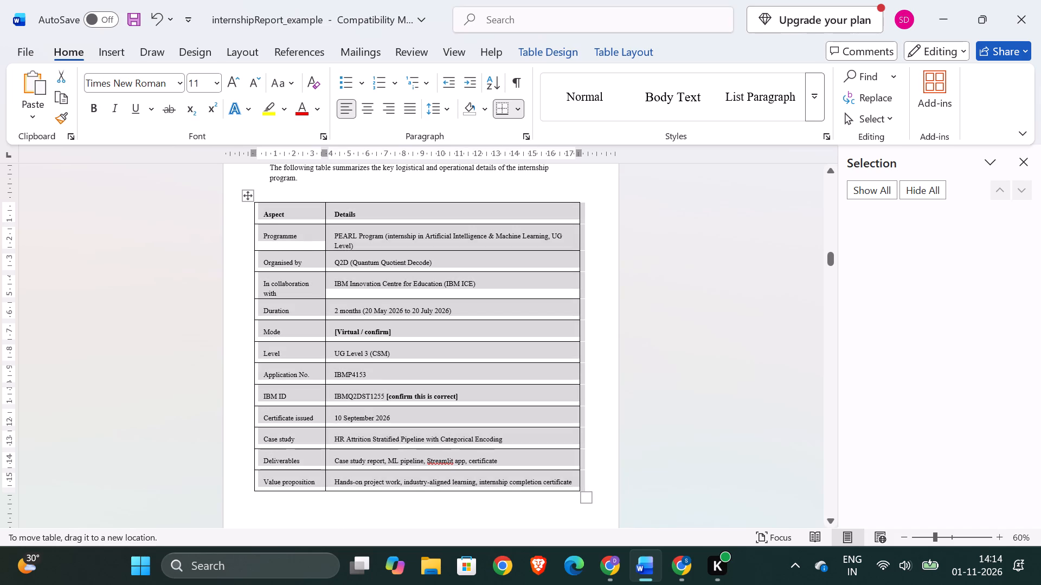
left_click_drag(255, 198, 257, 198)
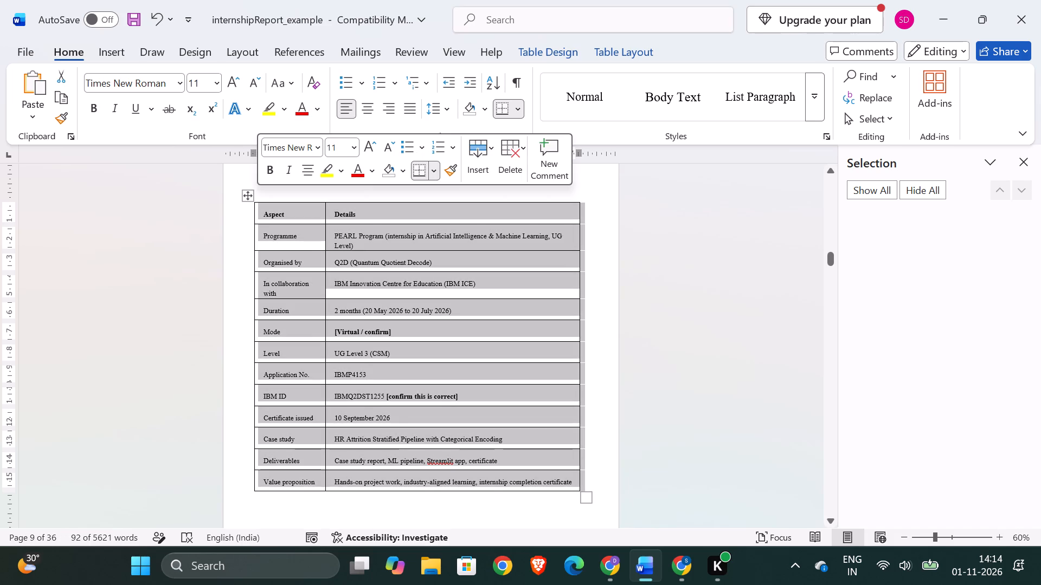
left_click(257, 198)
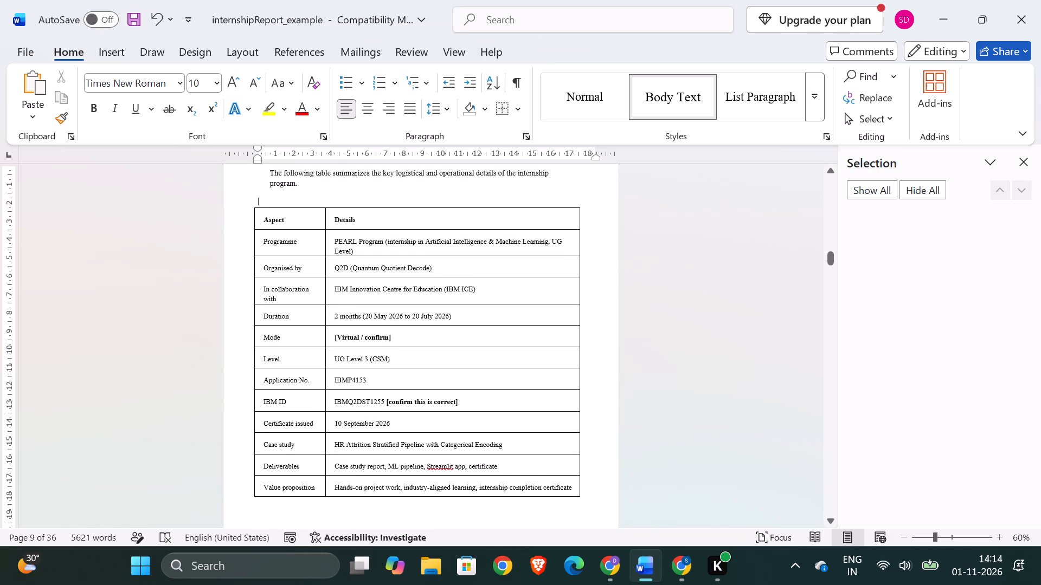
Delete the bold "confirm this is correct" note from the IBM ID row of the details table.
scroll(611, 382, "up", 1)
scroll(539, 305, "down", 1)
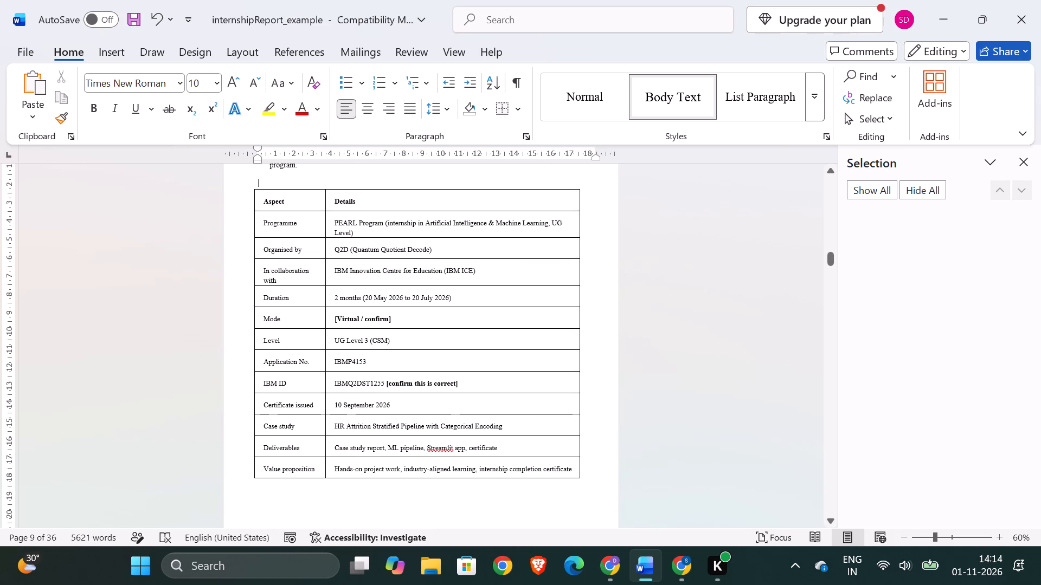
scroll(539, 305, "down", 1)
scroll(539, 305, "up", 1)
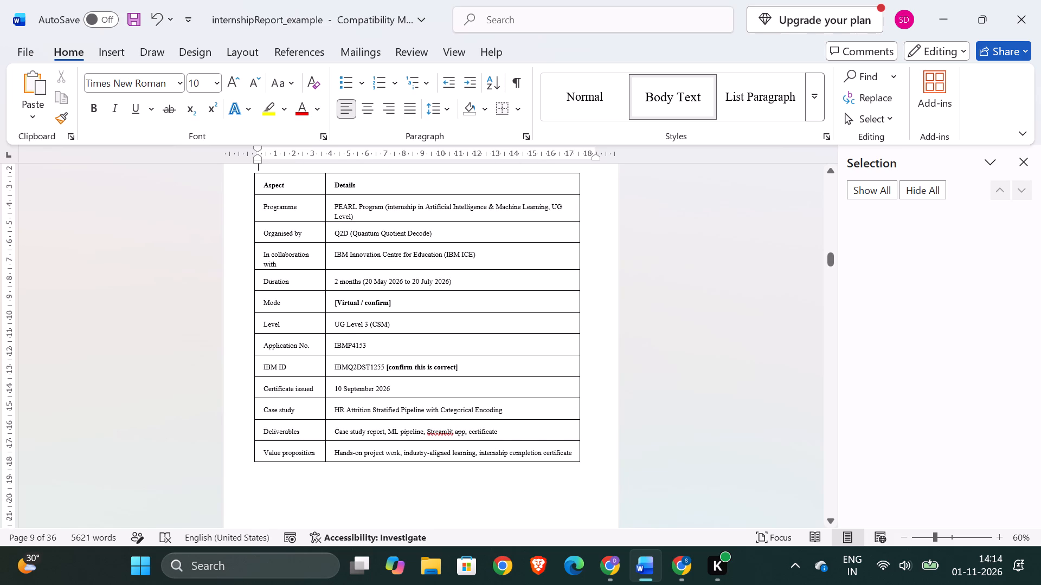
scroll(539, 305, "up", 1)
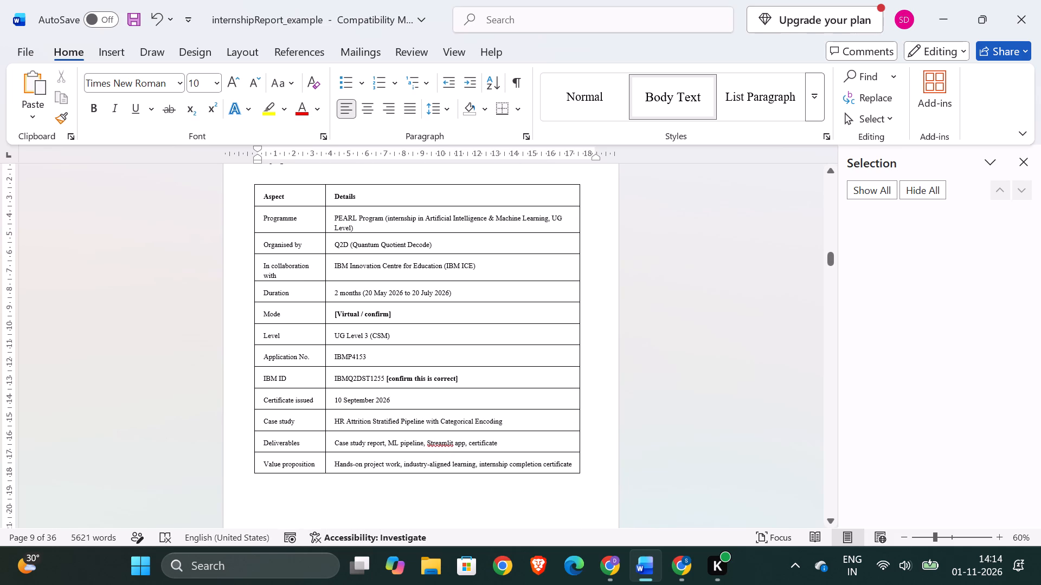
scroll(539, 305, "up", 1)
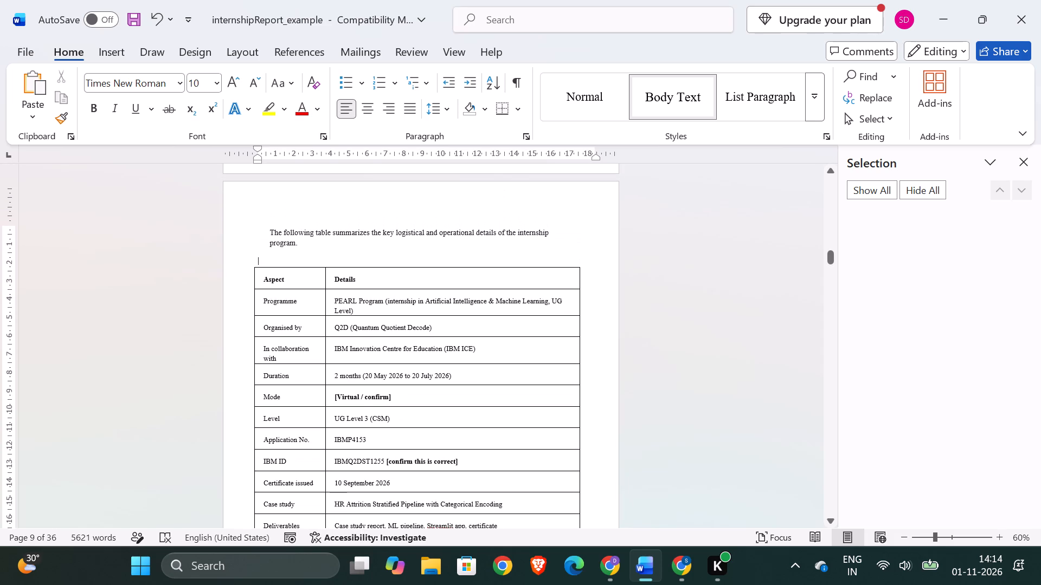
left_click(393, 393)
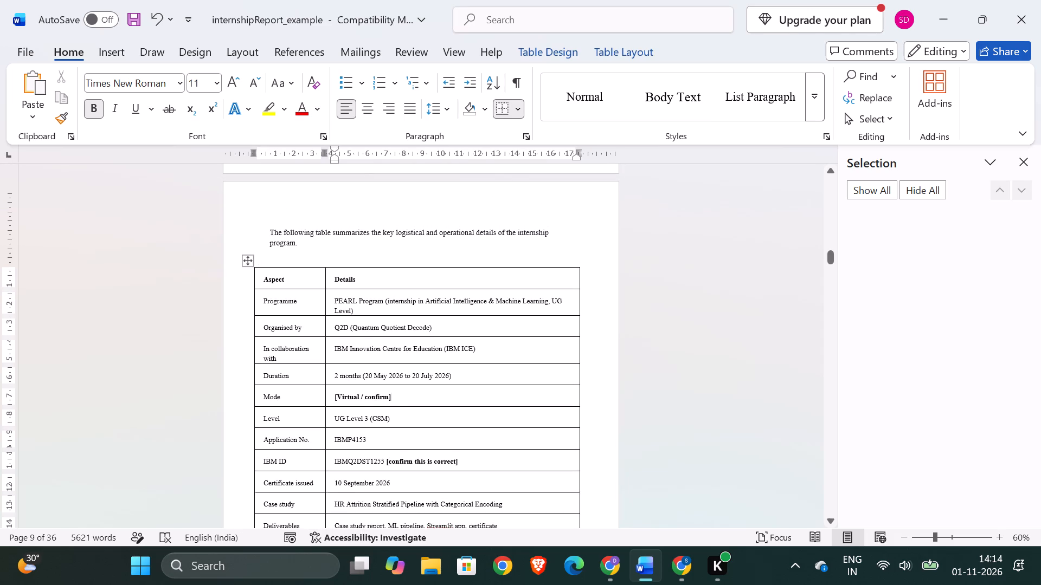
left_click_drag(455, 460, 388, 464)
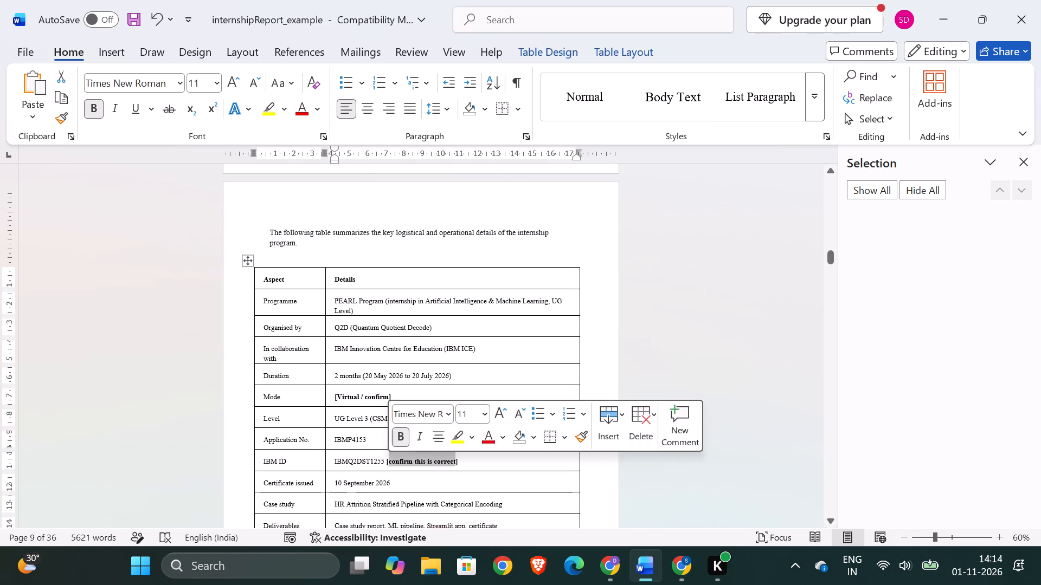
key("BackSpace")
key("BackSpace")
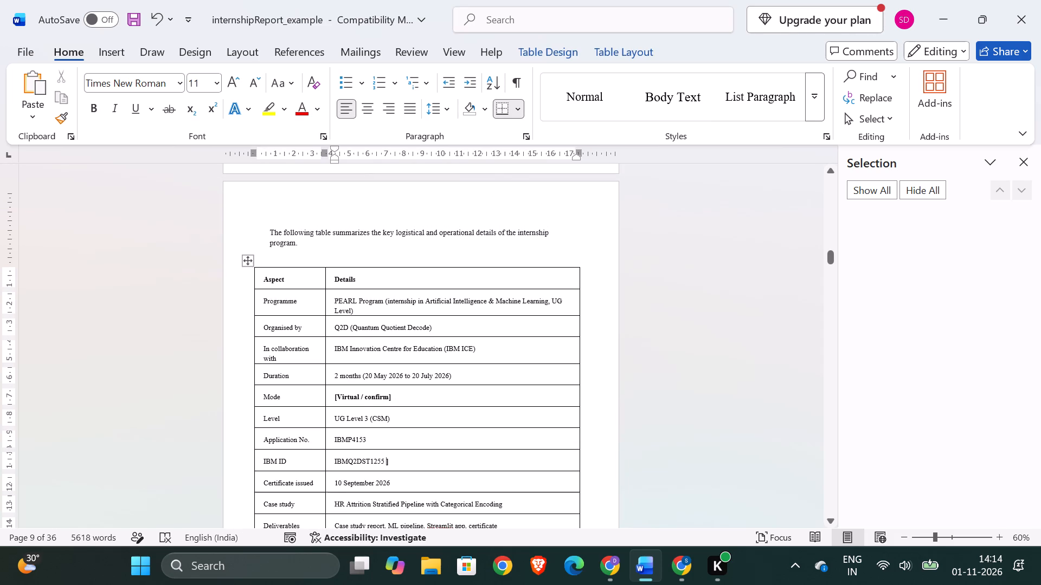
Replace the bold bracketed placeholder in the details table's Mode row with the plain text "Virtual".
left_click_drag(394, 400, 363, 399)
type("]]]]]")
key("BackSpace")
key("BackSpace")
key("BackSpace")
key("BackSpace")
key("BackSpace")
key("BackSpace")
key("BackSpace")
key("BackSpace")
key("BackSpace")
key("BackSpace")
key("BackSpace")
key("BackSpace")
key("BackSpace")
key("BackSpace")
key("shift+v")
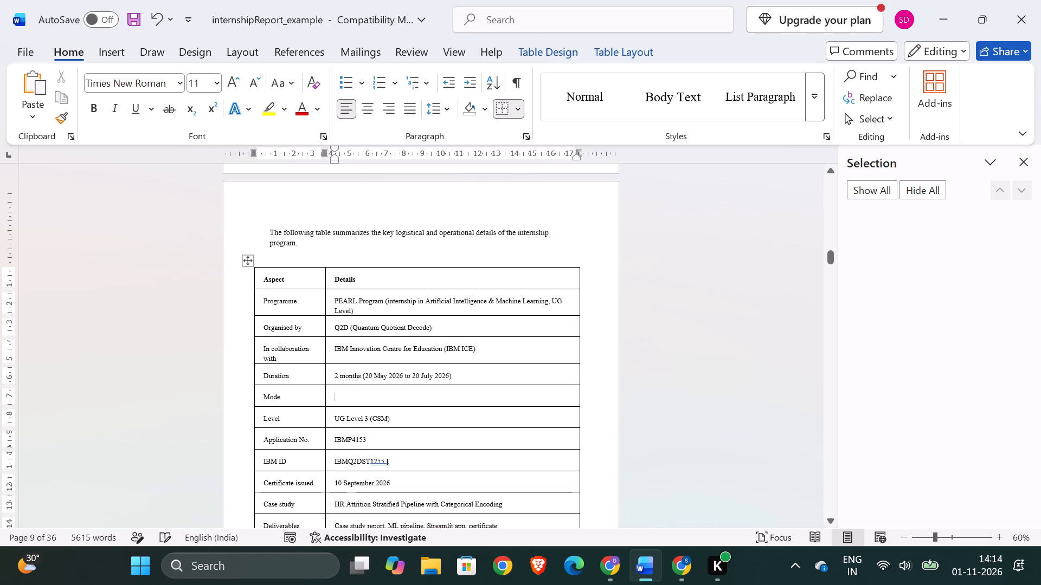
type("irtual")
scroll(363, 399, "down", 3)
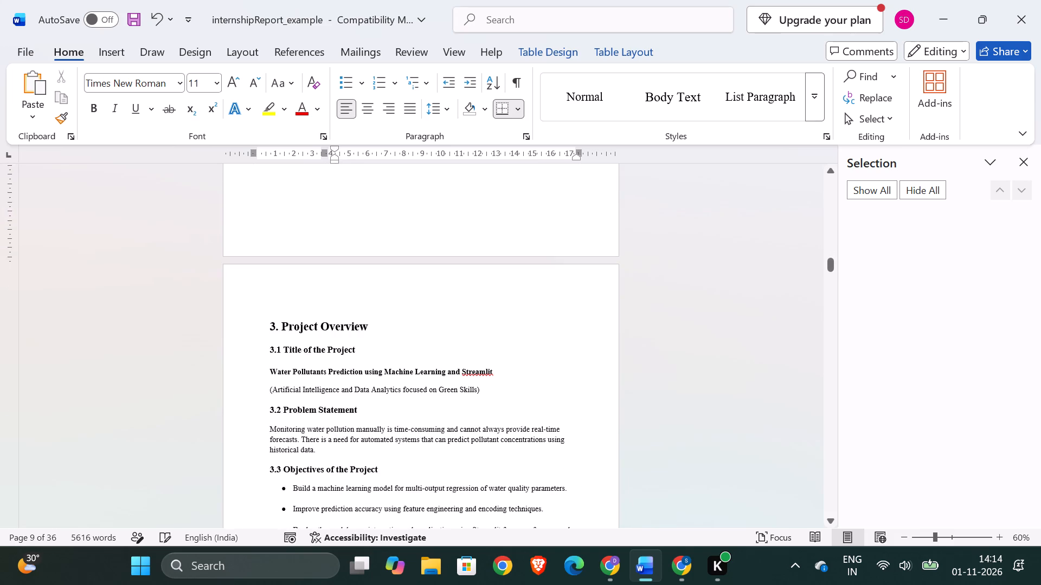
scroll(363, 399, "down", 1)
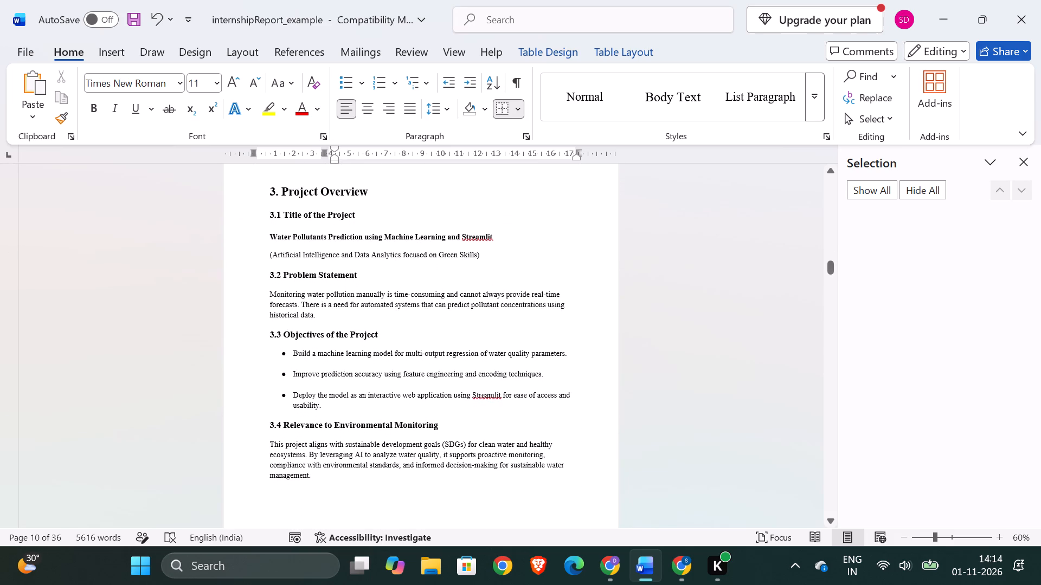
key("super+Left")
left_click(687, 350)
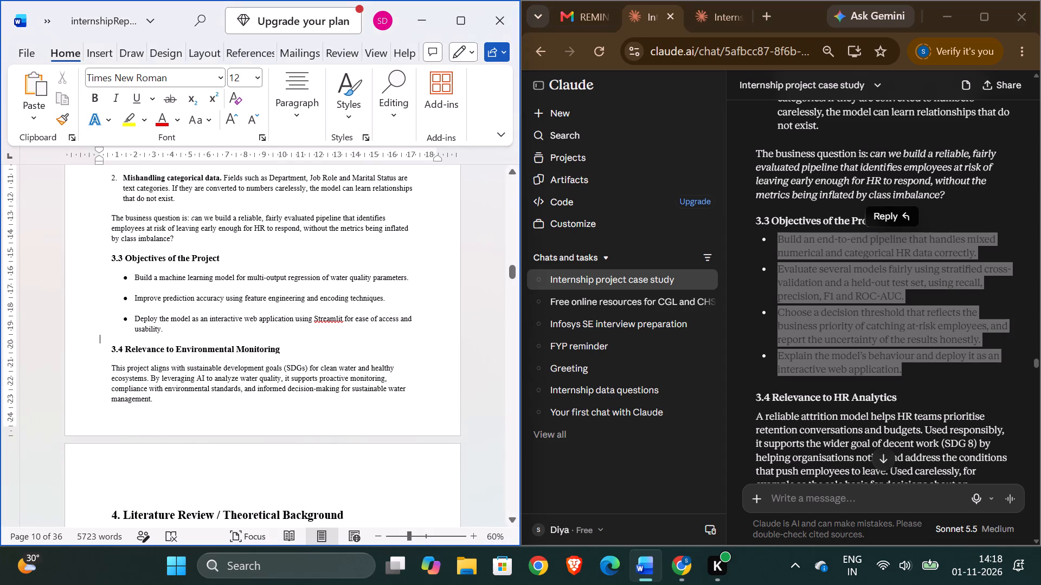
left_click(171, 326)
key("Return")
key("ctrl+v")
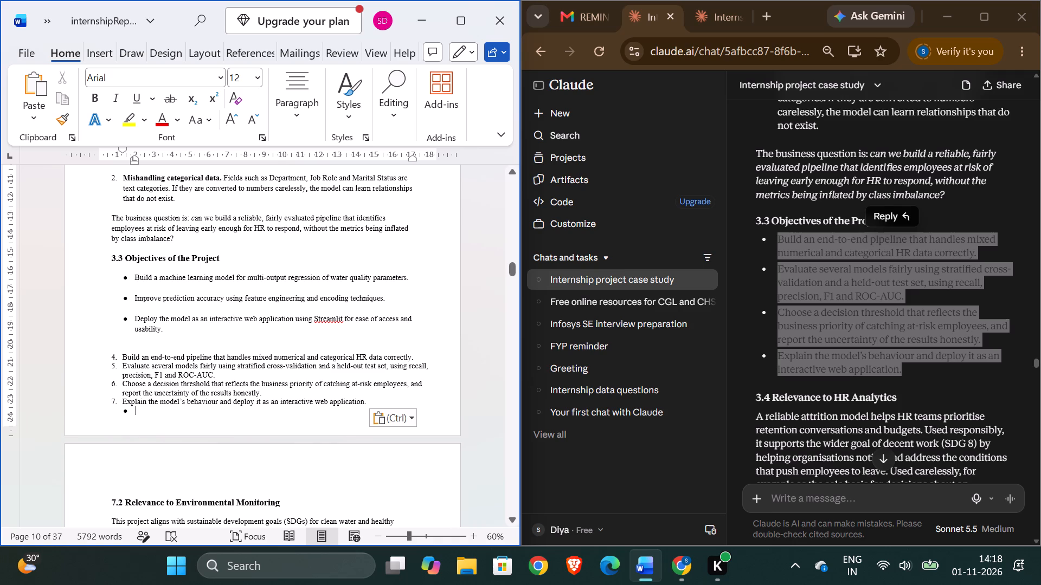
Change the four pasted objectives under 3.3 from a numbered list to solid round bullets.
left_click_drag(366, 398, 246, 370)
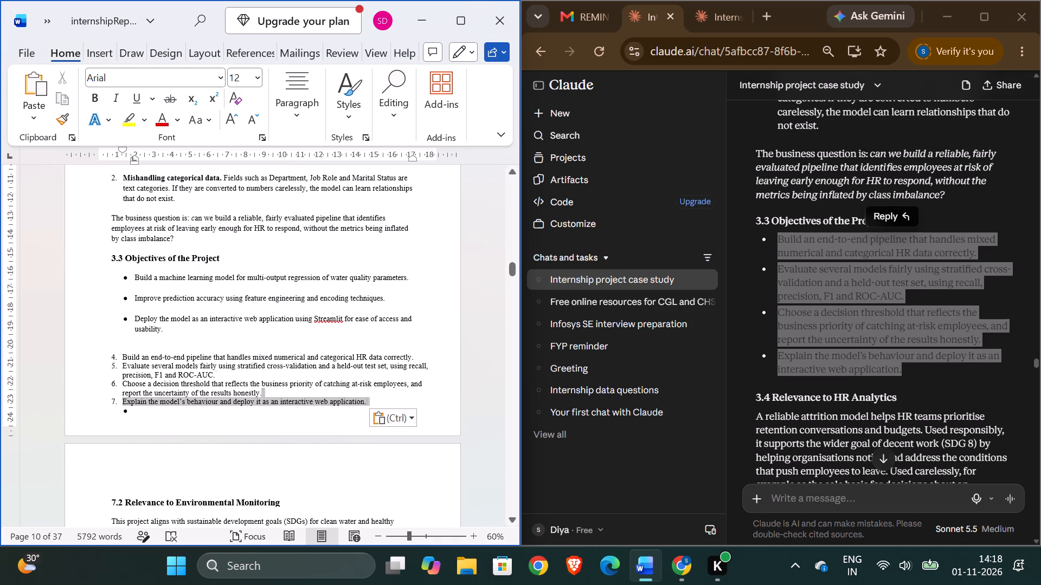
left_click_drag(246, 370, 124, 351)
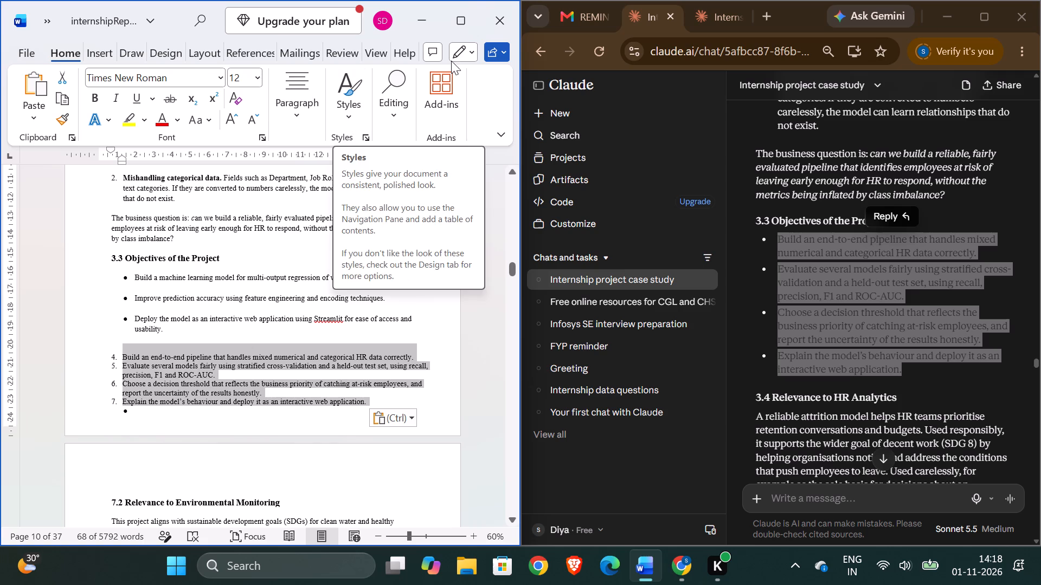
left_click(454, 19)
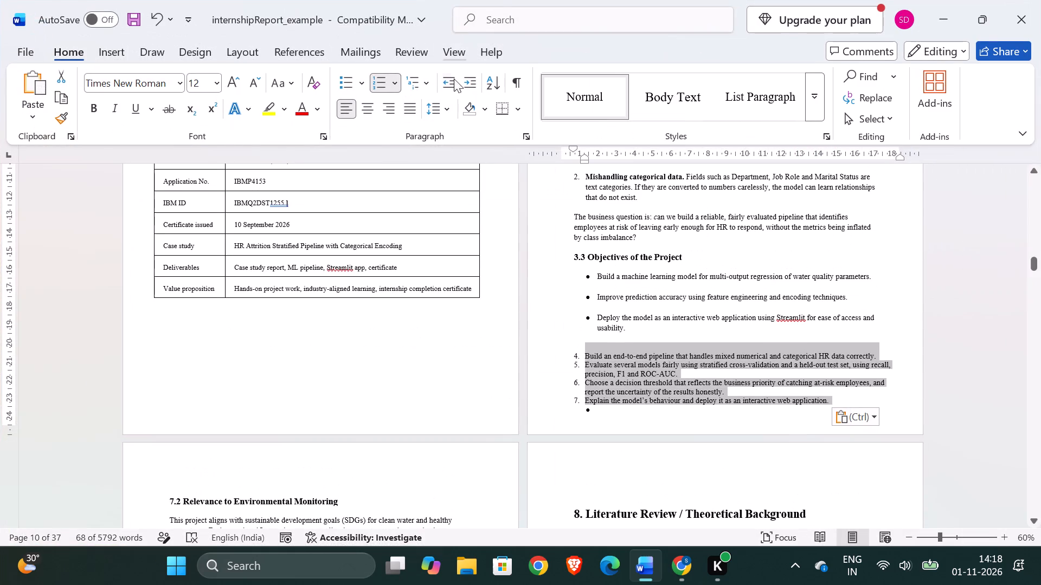
left_click(357, 77)
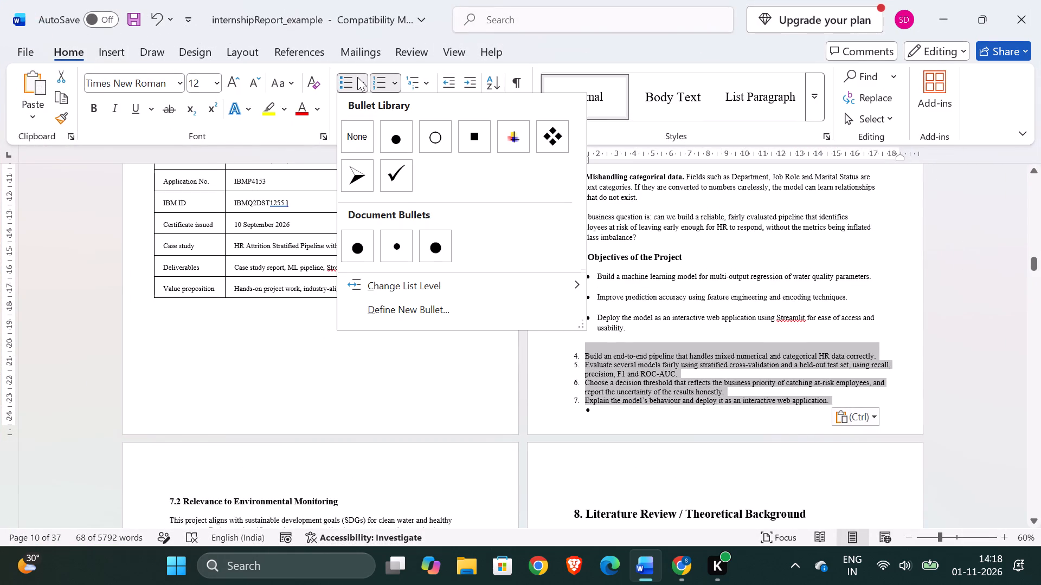
left_click(391, 132)
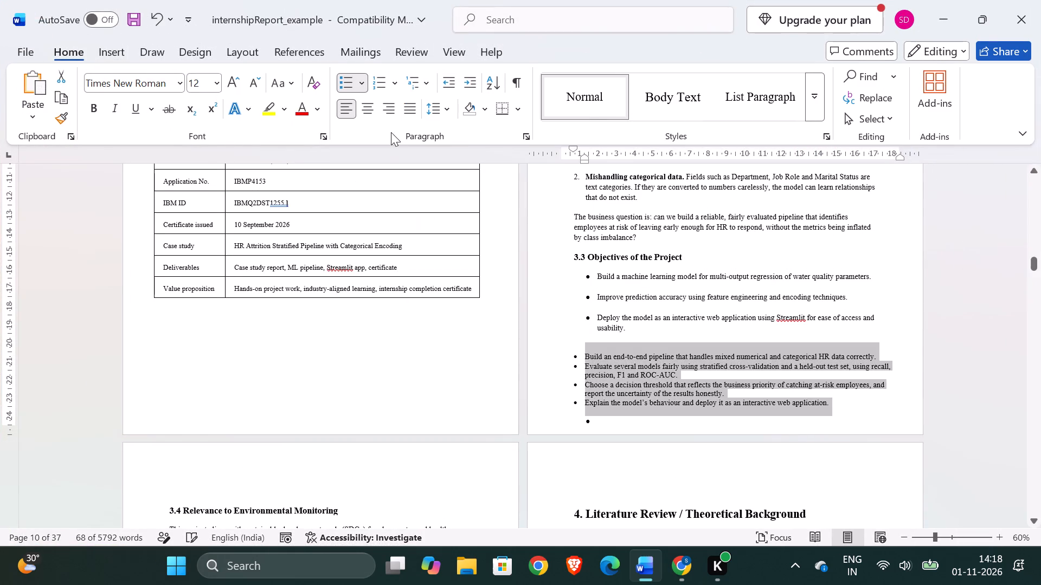
Delete the empty bullet after the new objectives and the three old water quality bullets under the 3.3 heading.
left_click(606, 427)
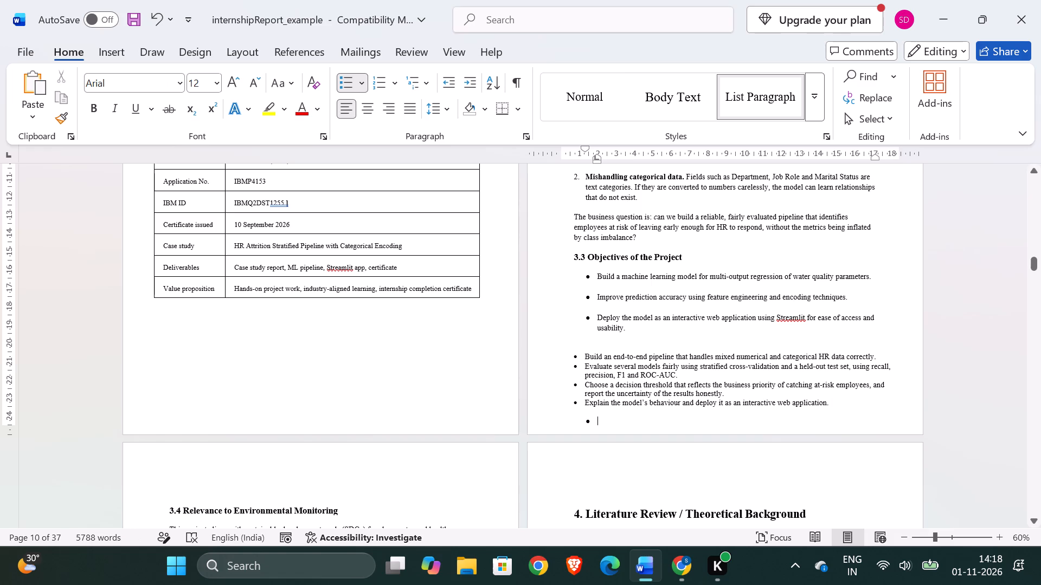
key("BackSpace")
left_click_drag(611, 337, 583, 275)
key("BackSpace")
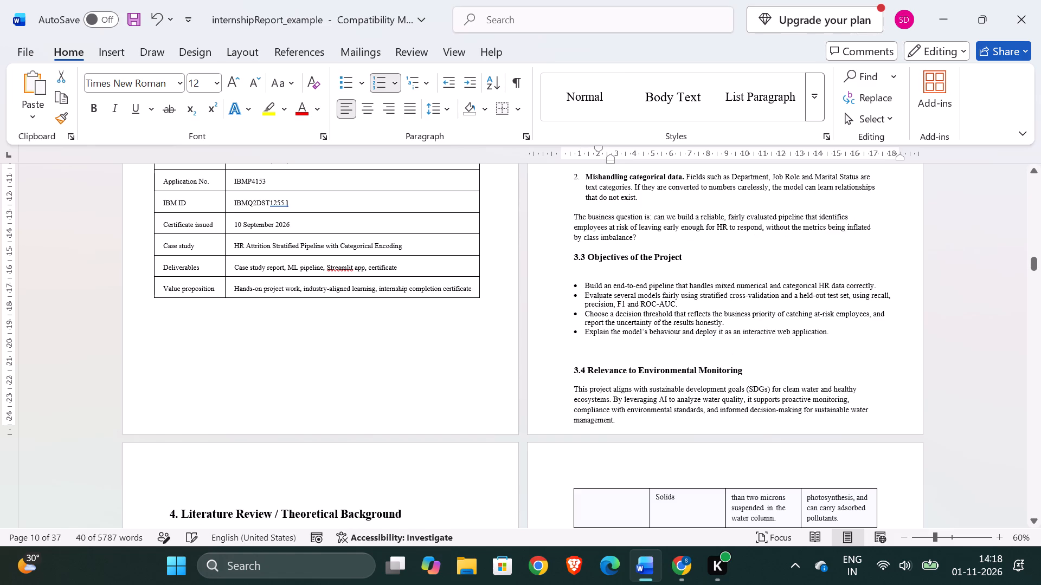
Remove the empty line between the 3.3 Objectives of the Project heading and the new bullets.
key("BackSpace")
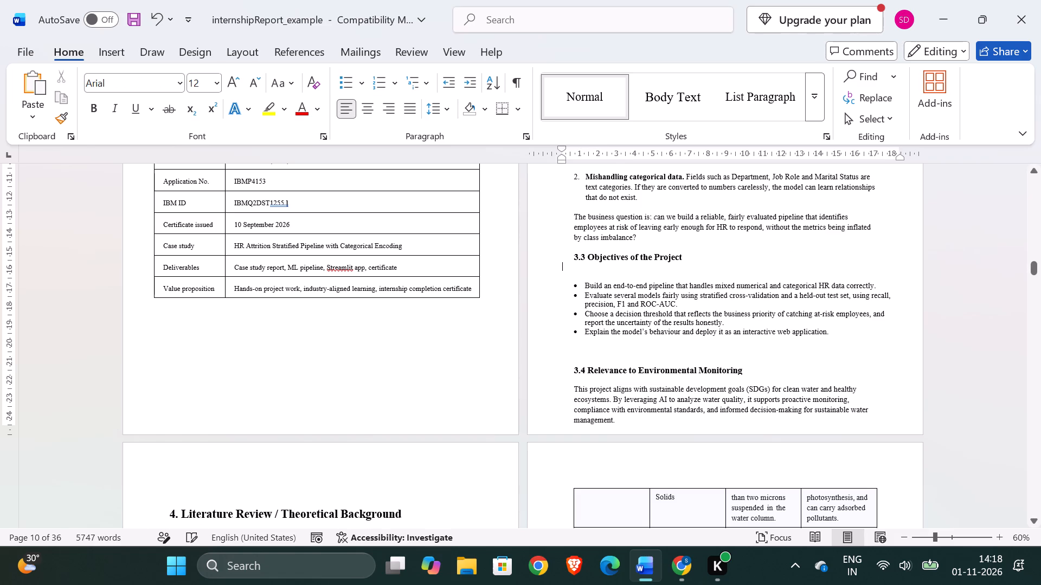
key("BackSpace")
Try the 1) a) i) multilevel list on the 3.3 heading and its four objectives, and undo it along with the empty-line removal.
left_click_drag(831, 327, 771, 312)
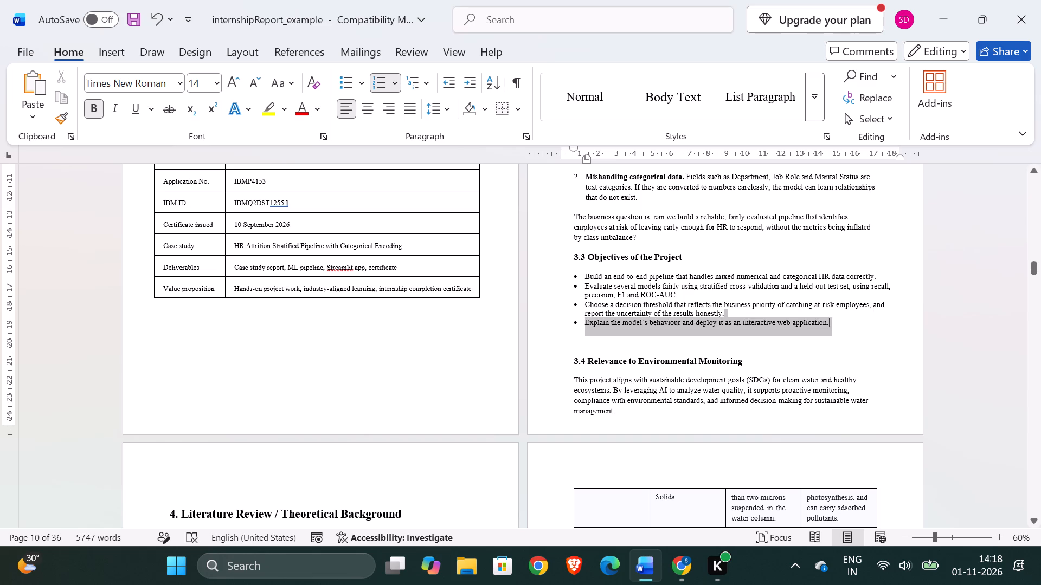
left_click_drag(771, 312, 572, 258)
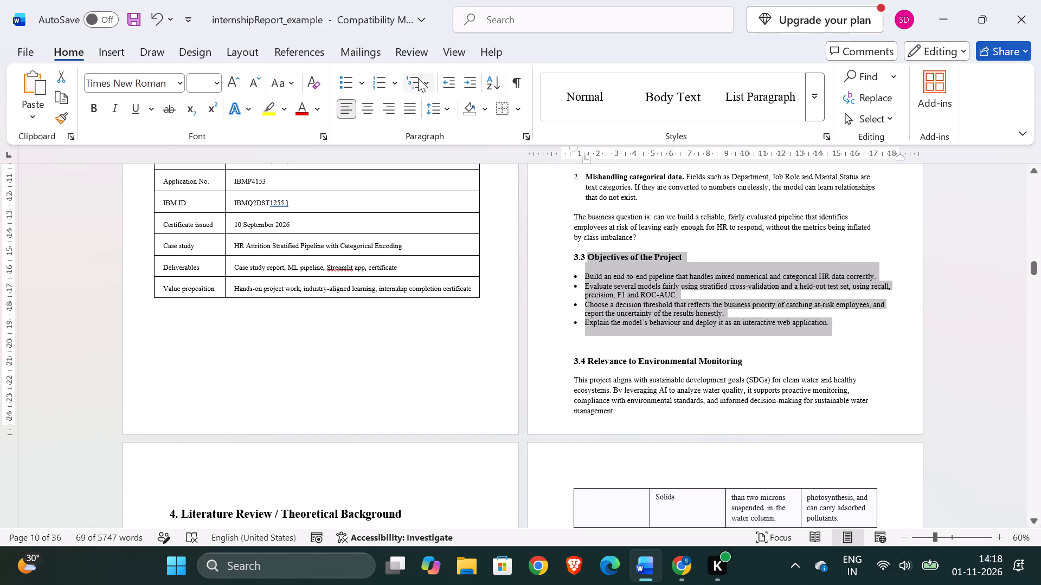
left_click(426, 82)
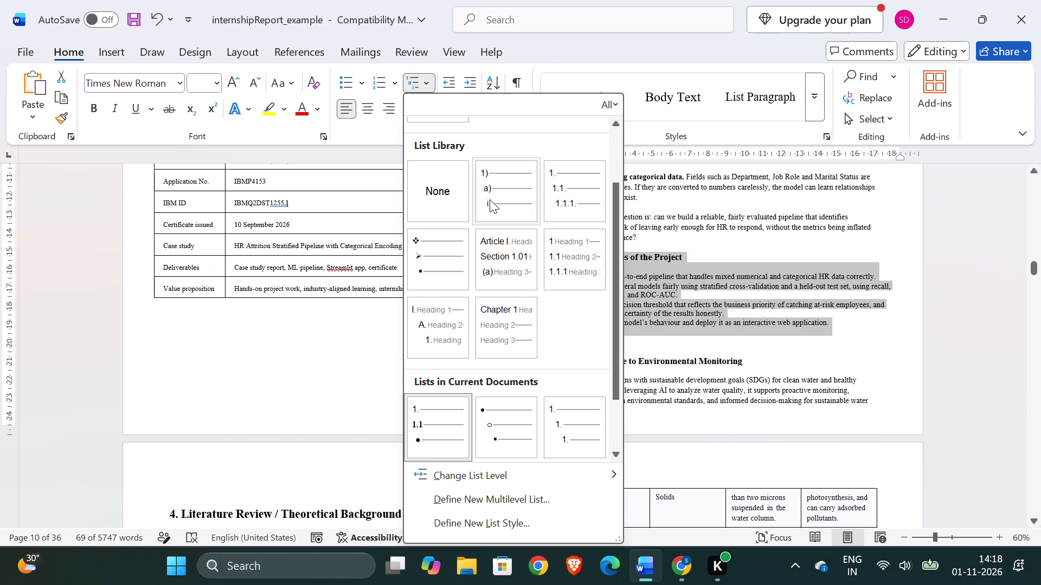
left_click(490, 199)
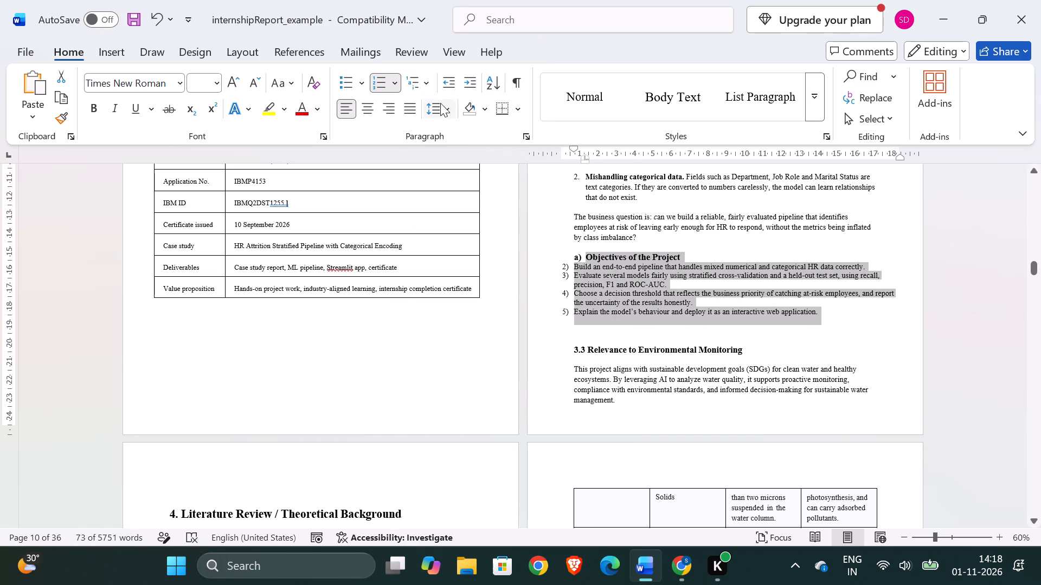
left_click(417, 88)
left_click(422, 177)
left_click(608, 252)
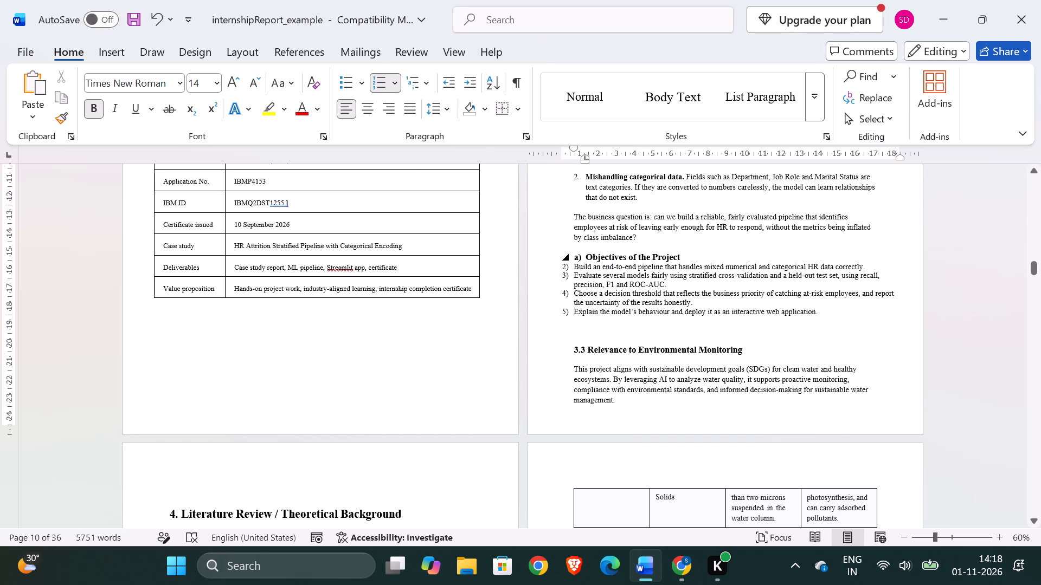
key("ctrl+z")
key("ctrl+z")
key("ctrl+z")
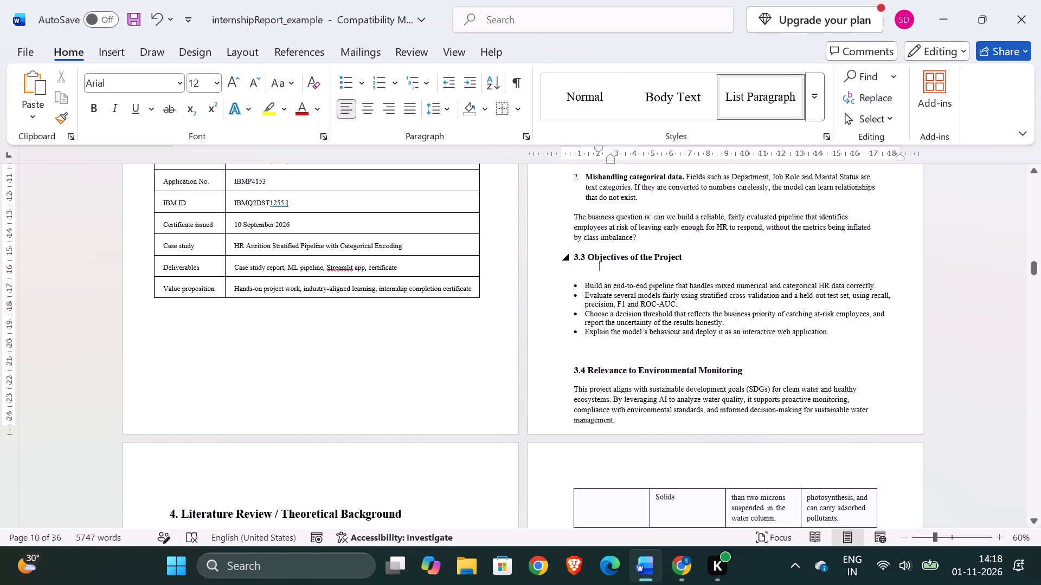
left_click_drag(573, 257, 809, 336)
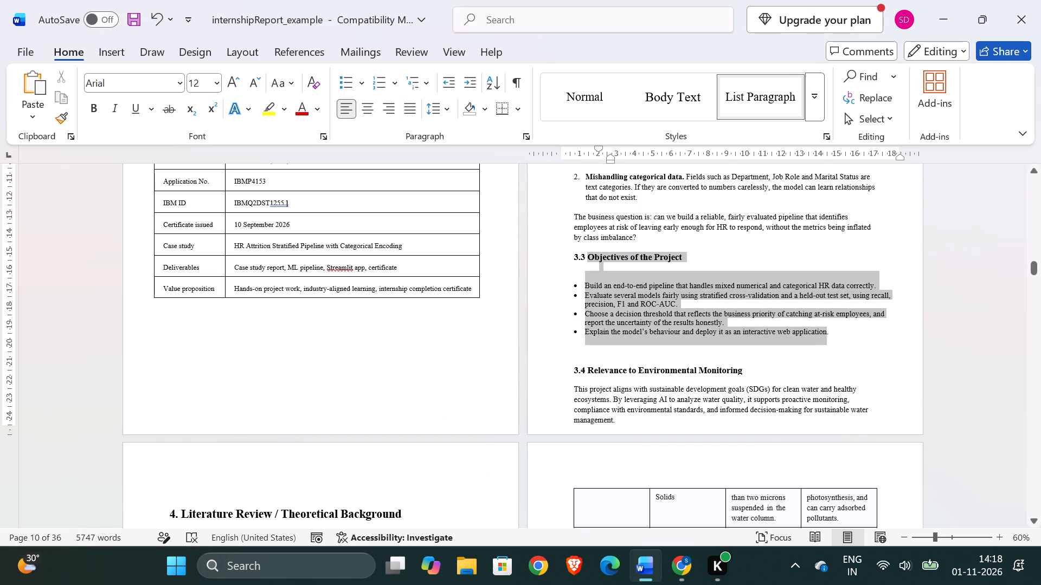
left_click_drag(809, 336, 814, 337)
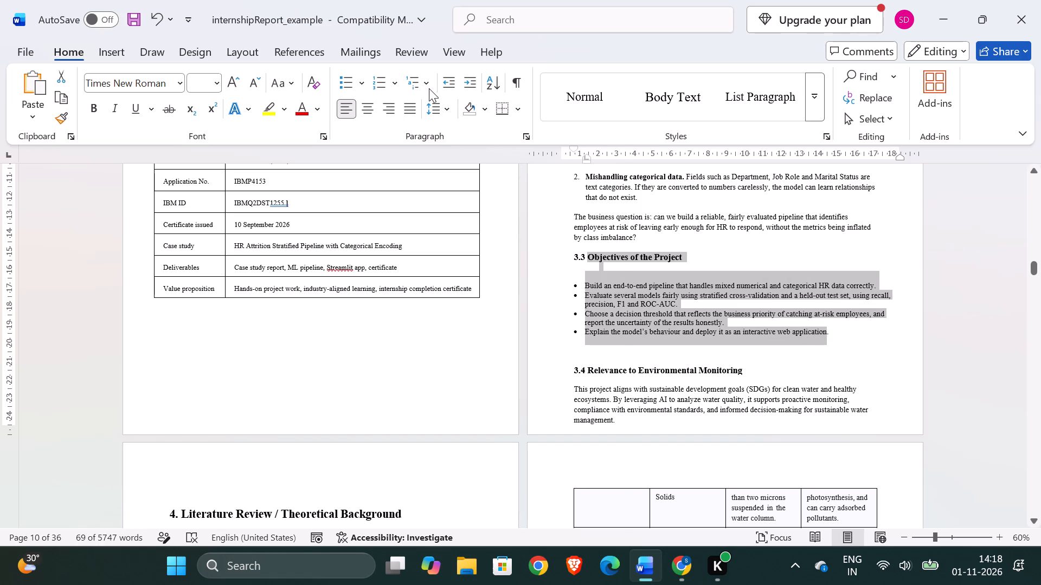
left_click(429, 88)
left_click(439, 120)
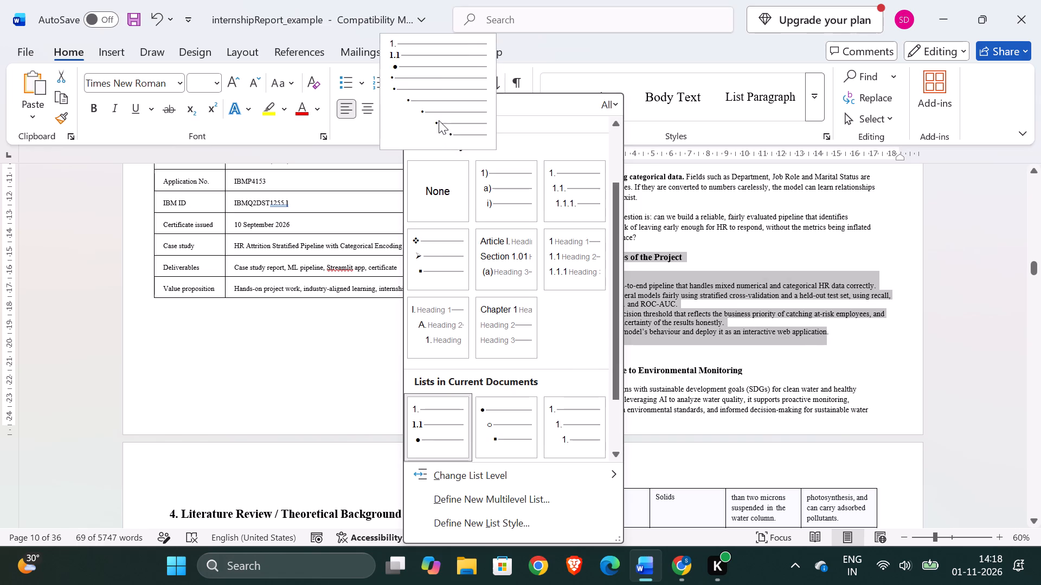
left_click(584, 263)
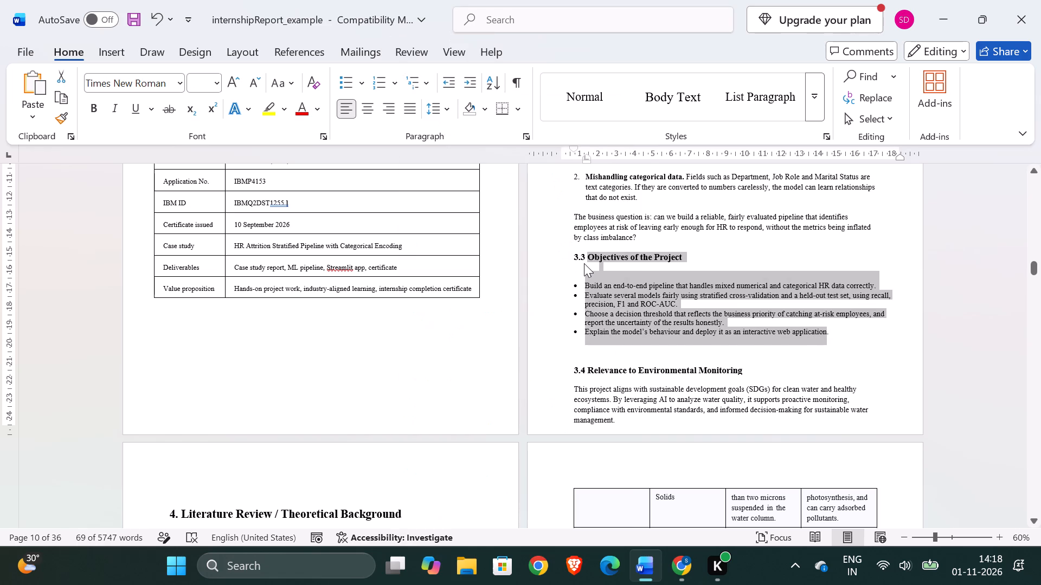
Delete the empty line between the 3.3 Objectives of the Project heading and its bullets, and the extra spacing above the 3.4 heading.
left_click(588, 277)
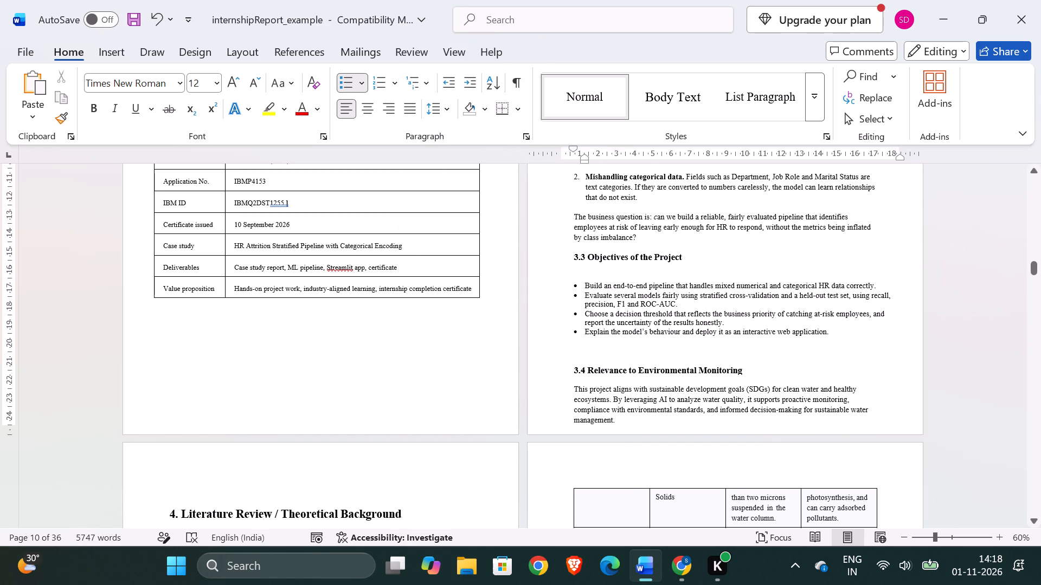
left_click(582, 271)
left_click(574, 273)
left_click(633, 270)
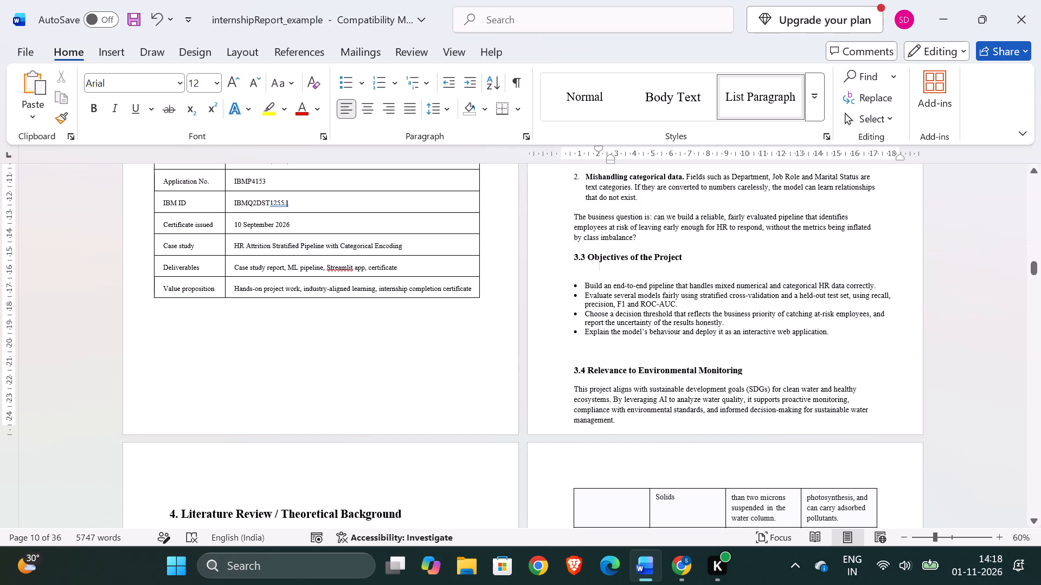
key("BackSpace")
key("BackSpace")
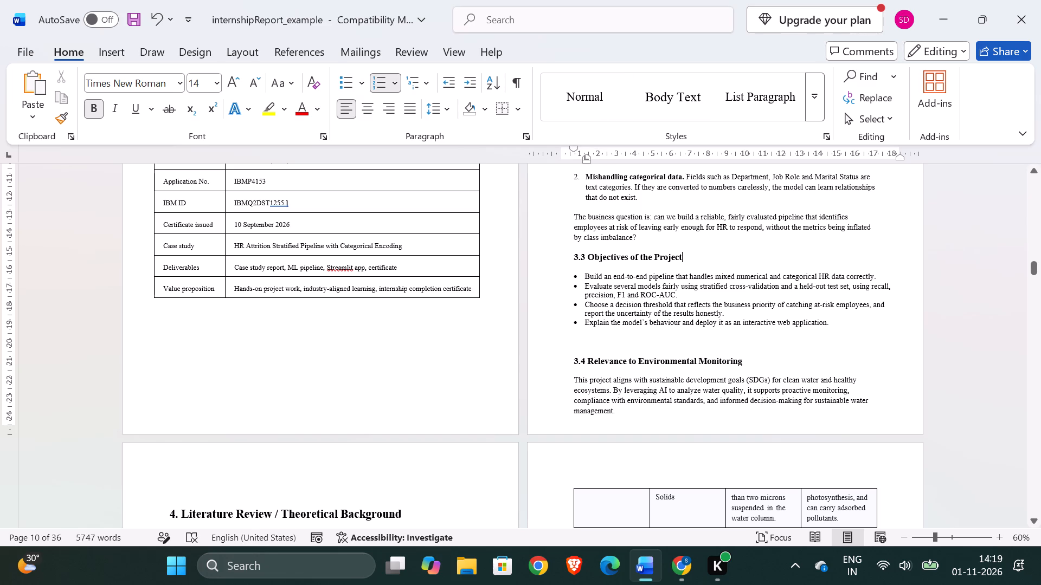
left_click(673, 343)
key("BackSpace")
key("BackSpace")
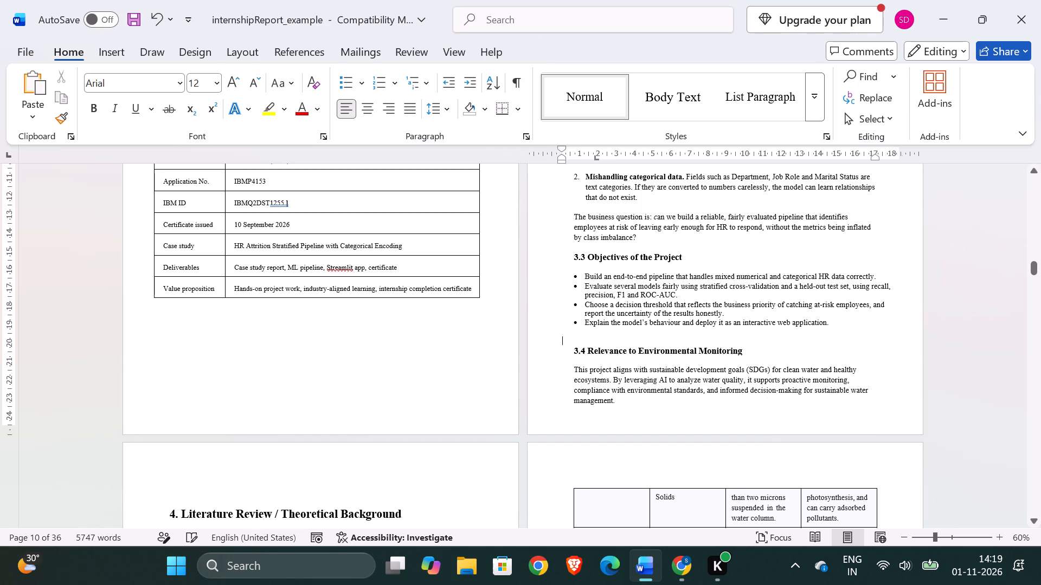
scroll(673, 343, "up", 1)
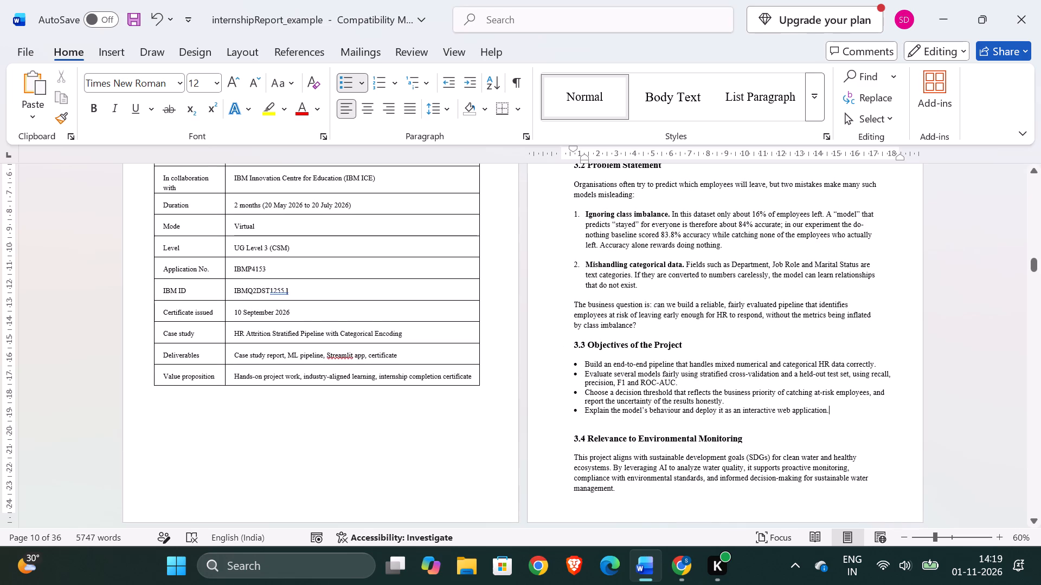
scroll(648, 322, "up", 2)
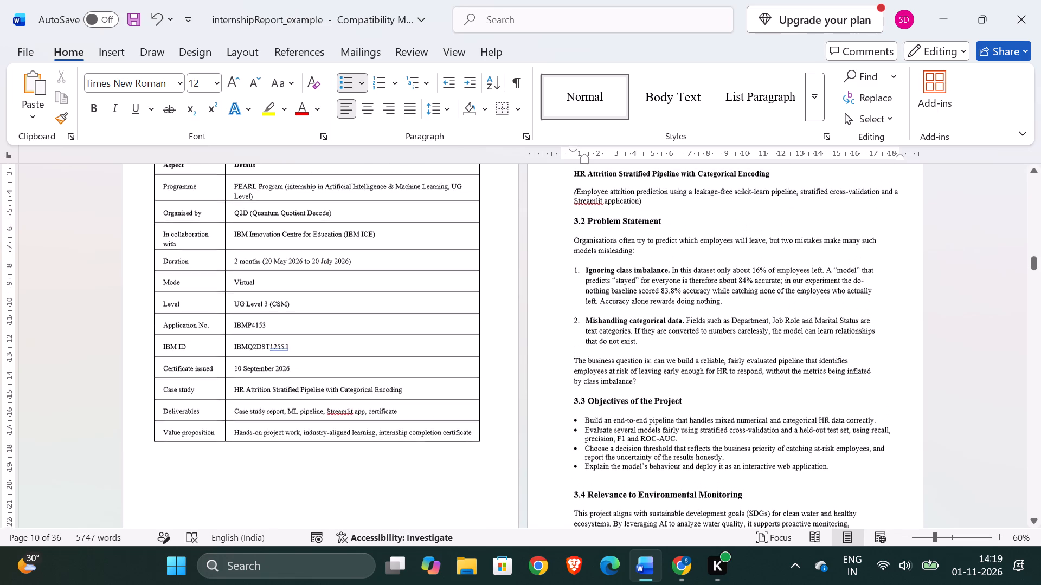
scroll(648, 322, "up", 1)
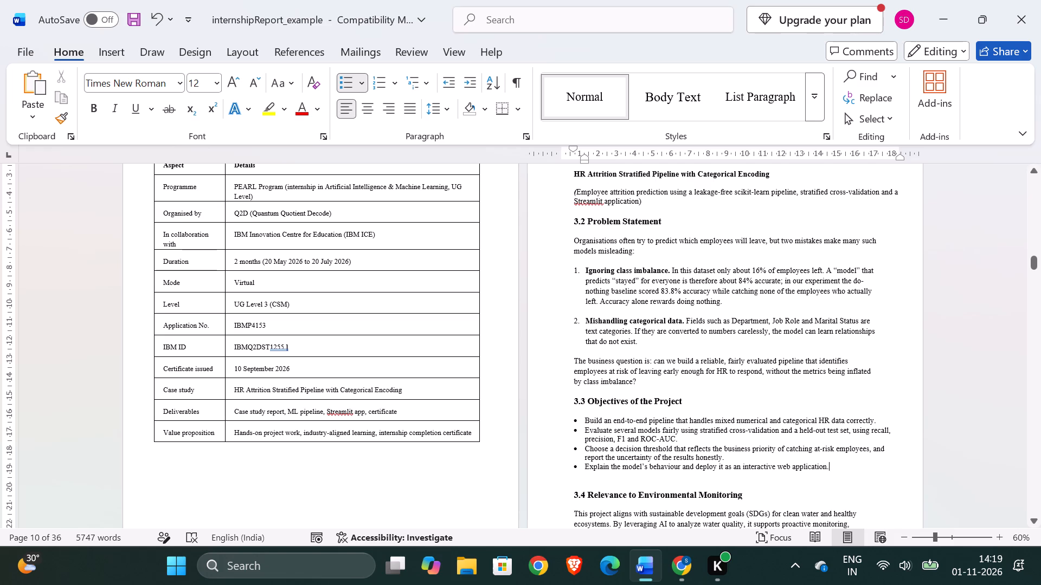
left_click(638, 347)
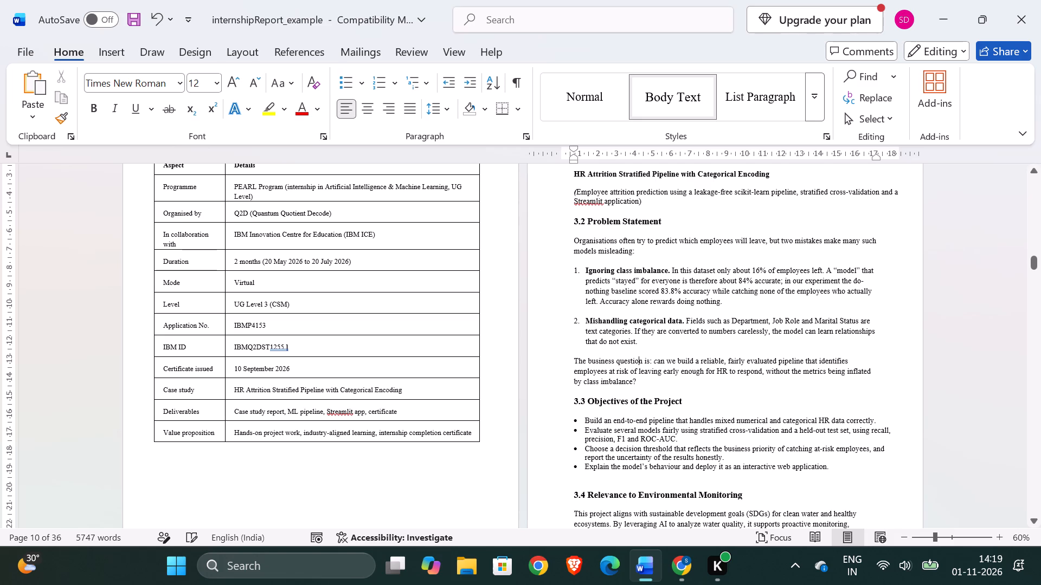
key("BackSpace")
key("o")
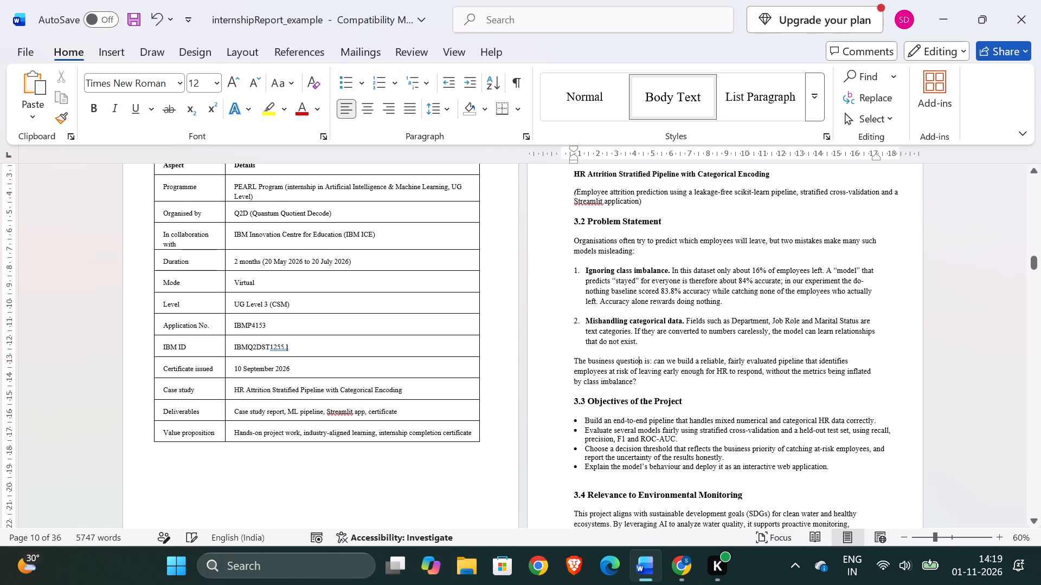
Join the business question paragraph under 3.2 to numbered item 2, starting it on a new line within that item.
left_click(625, 349)
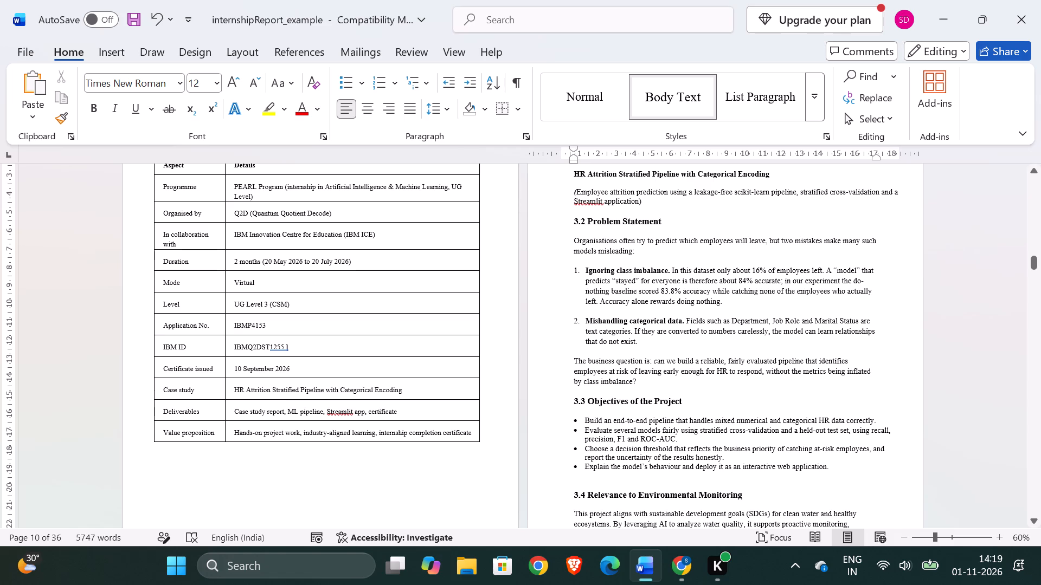
left_click(577, 346)
key("Down")
left_click_drag(573, 359, 574, 349)
key("BackSpace")
key("BackSpace")
key("Return")
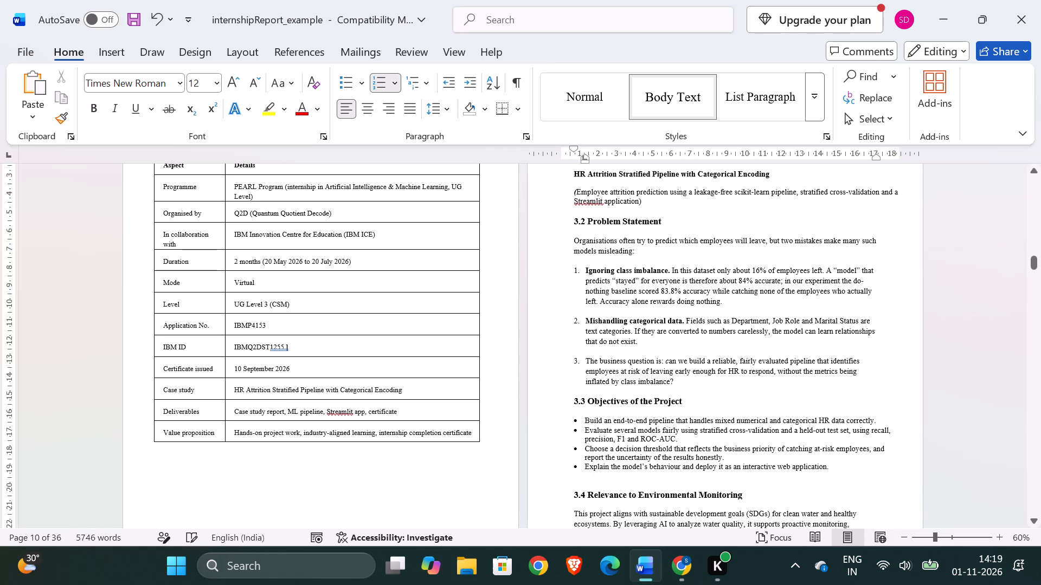
key("BackSpace")
key("BackSpace")
key("BackSpace")
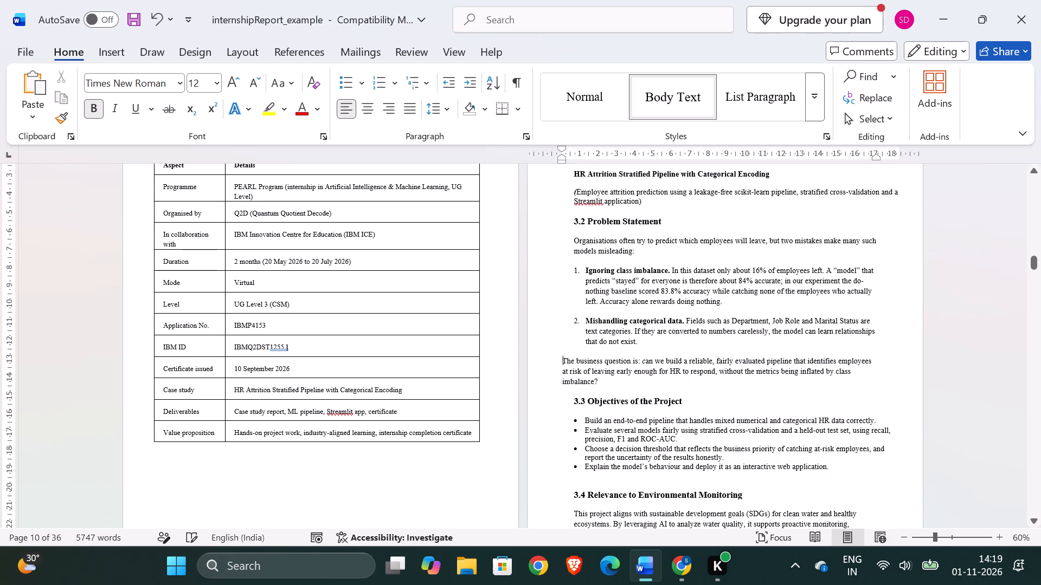
key("BackSpace")
key("shift+Return")
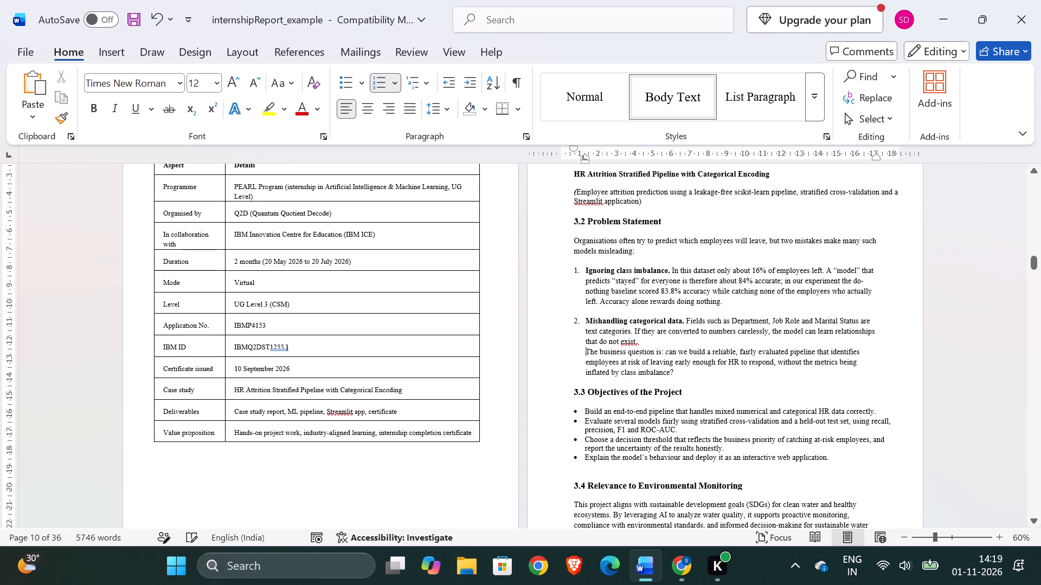
Remove the gap between the HR Attrition project title and its description in parentheses under 3.1.
scroll(665, 397, "down", 1)
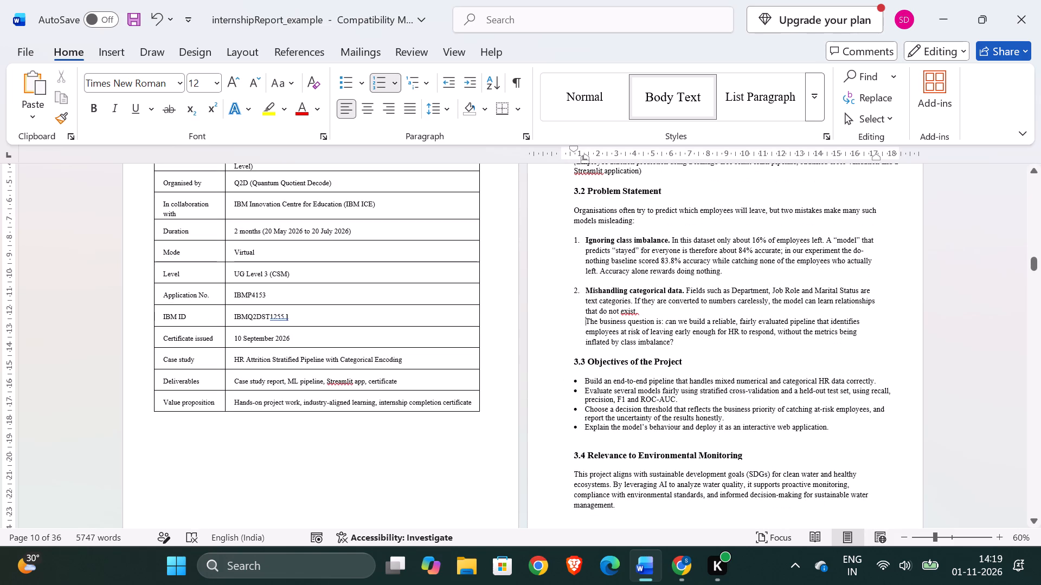
left_click(590, 440)
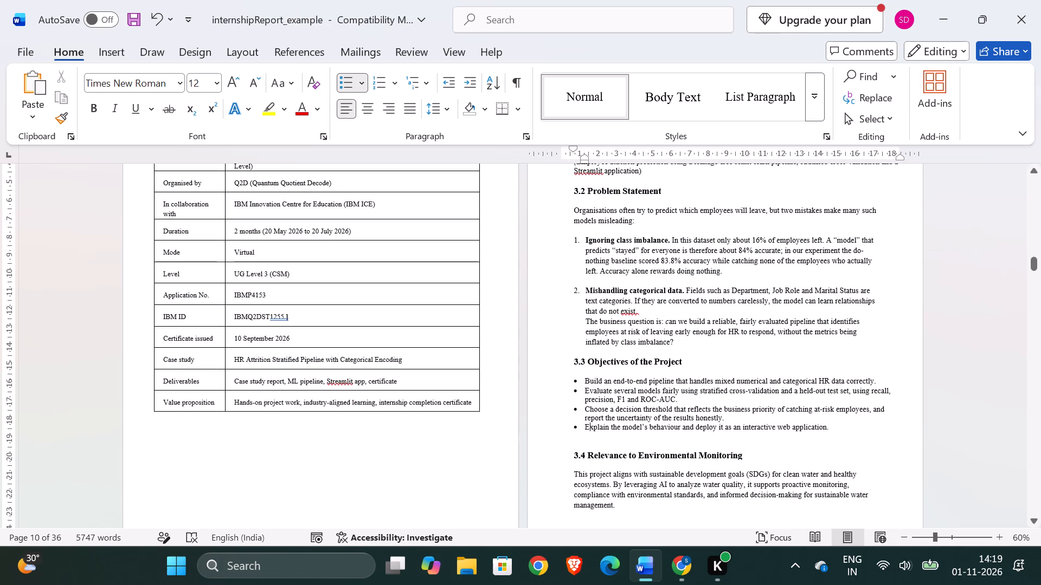
scroll(606, 356, "up", 2)
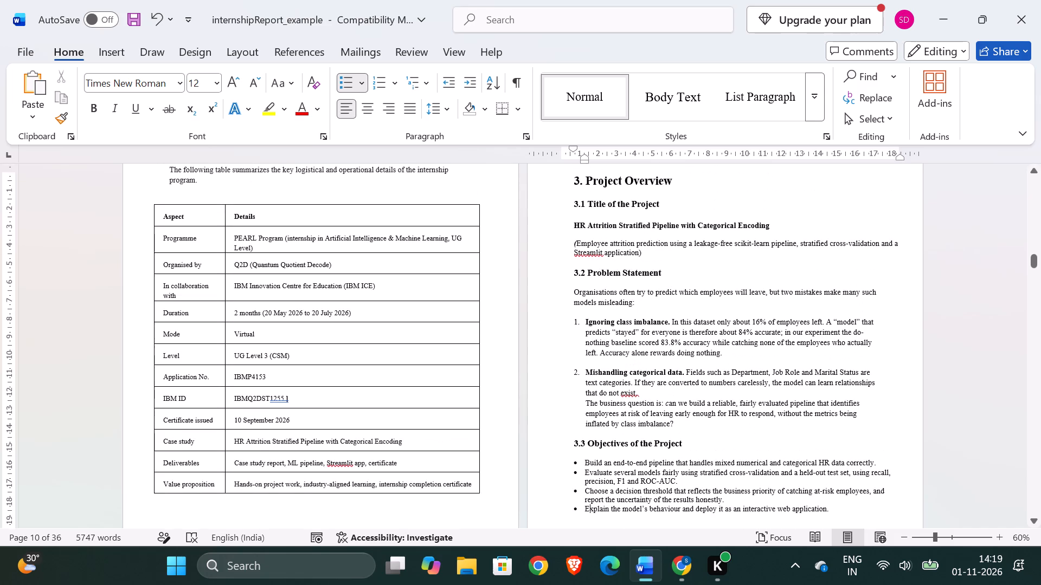
left_click(588, 247)
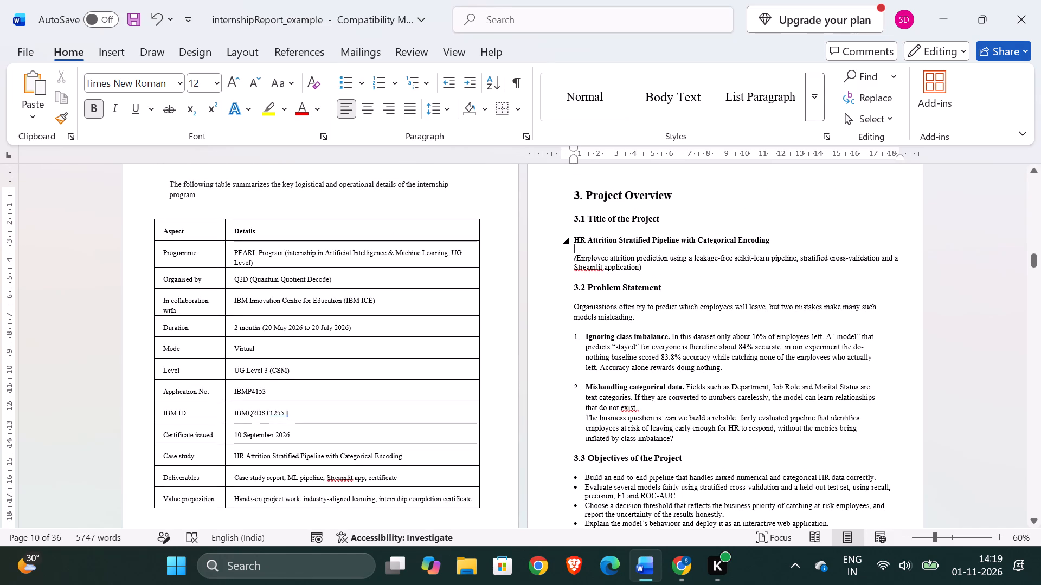
key("BackSpace")
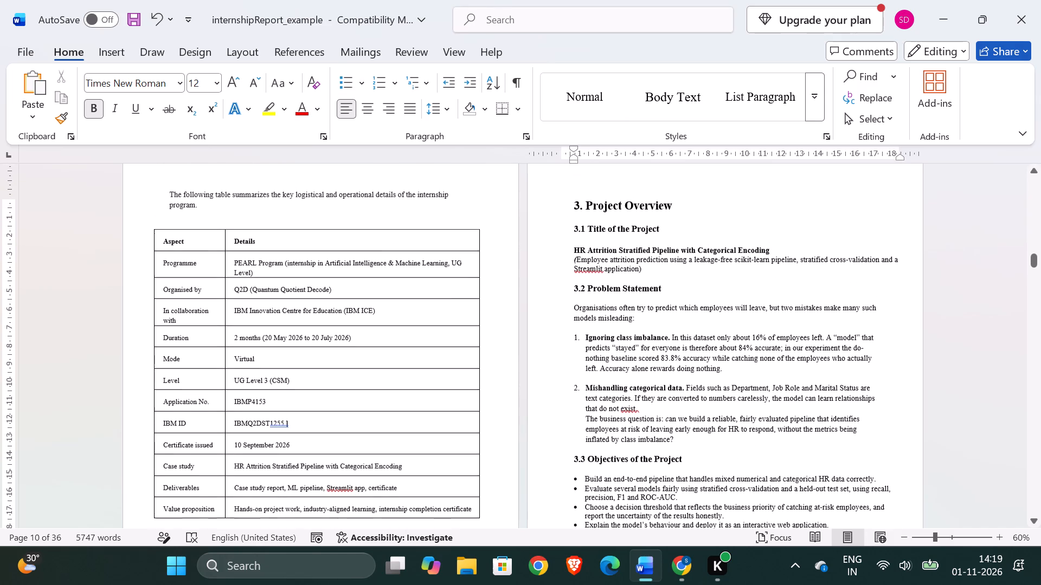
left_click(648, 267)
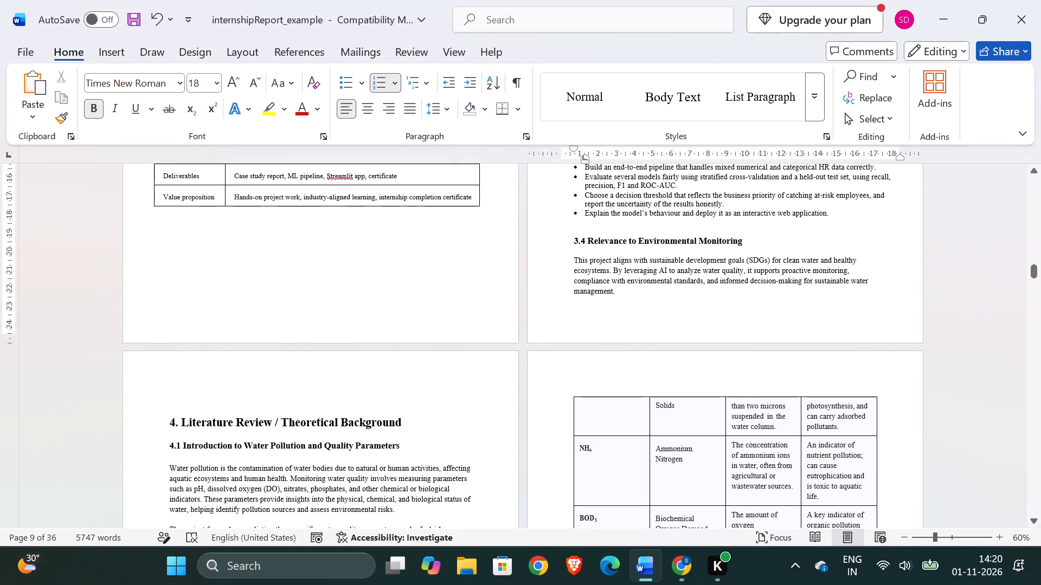
left_click_drag(606, 291, 593, 262)
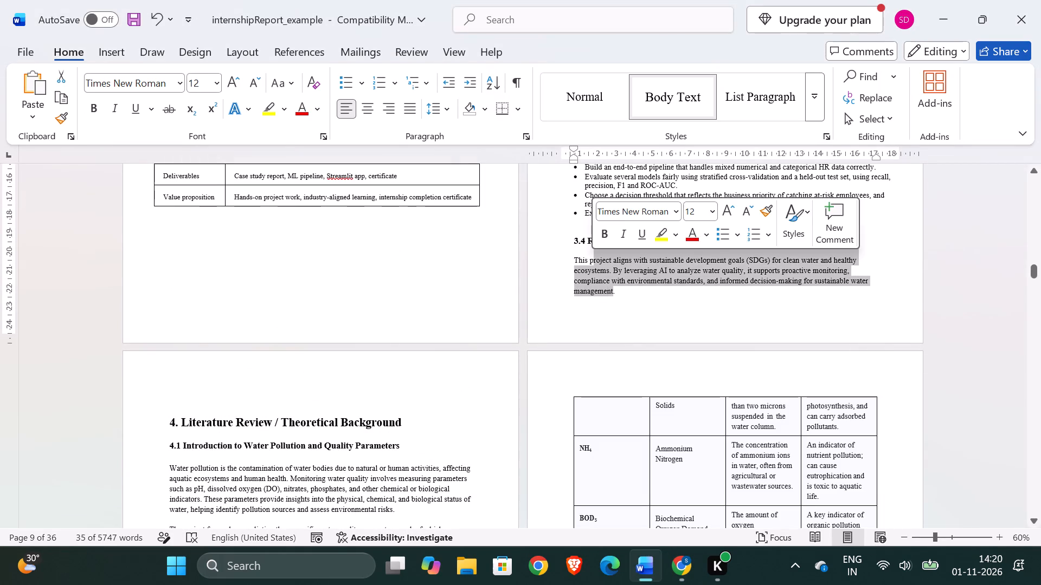
key("BackSpace")
key("ctrl+v")
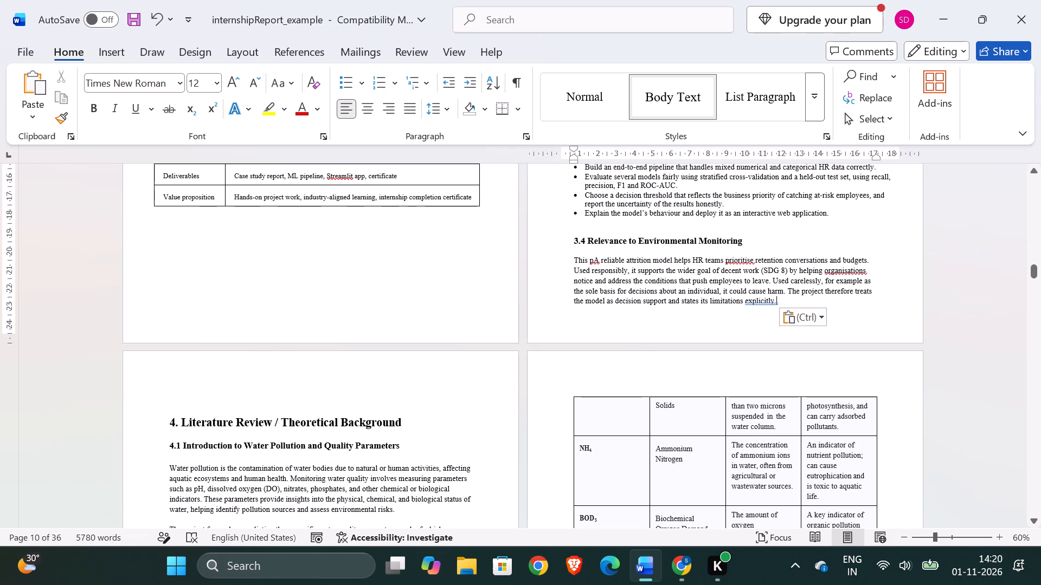
Delete the leftover "This p" before "A reliable attrition model" at the start of the 3.4 paragraph.
left_click(593, 262)
key("BackSpace")
key("BackSpace")
key("BackSpace")
key("BackSpace")
key("BackSpace")
key("BackSpace")
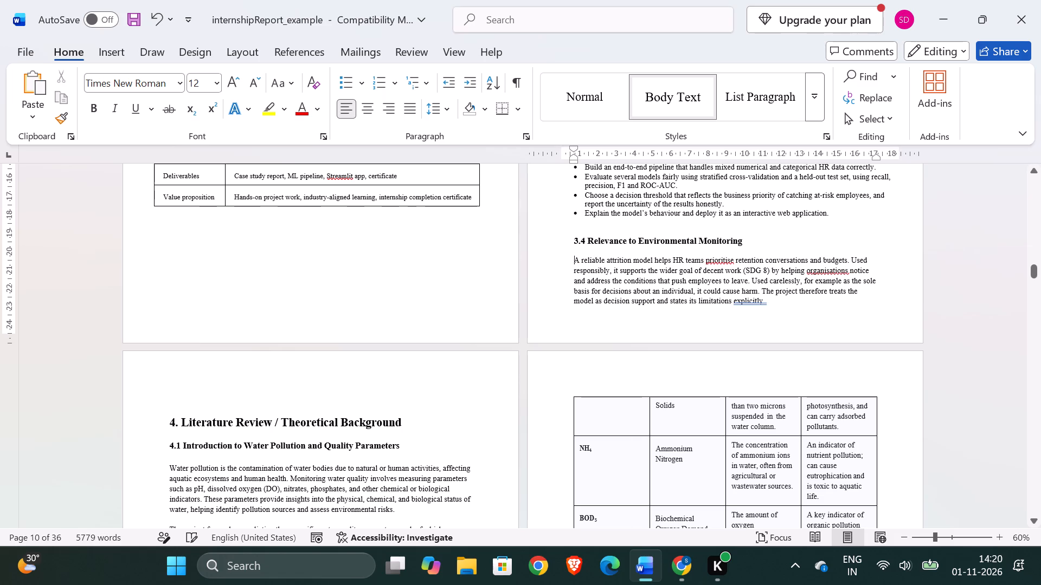
Remove the duplicate full stop and trailing space from the 3.4 paragraph so it ends with "explicitly.".
left_click(775, 300)
key("BackSpace")
key("BackSpace")
key("BackSpace")
key("BackSpace")
key("BackSpace")
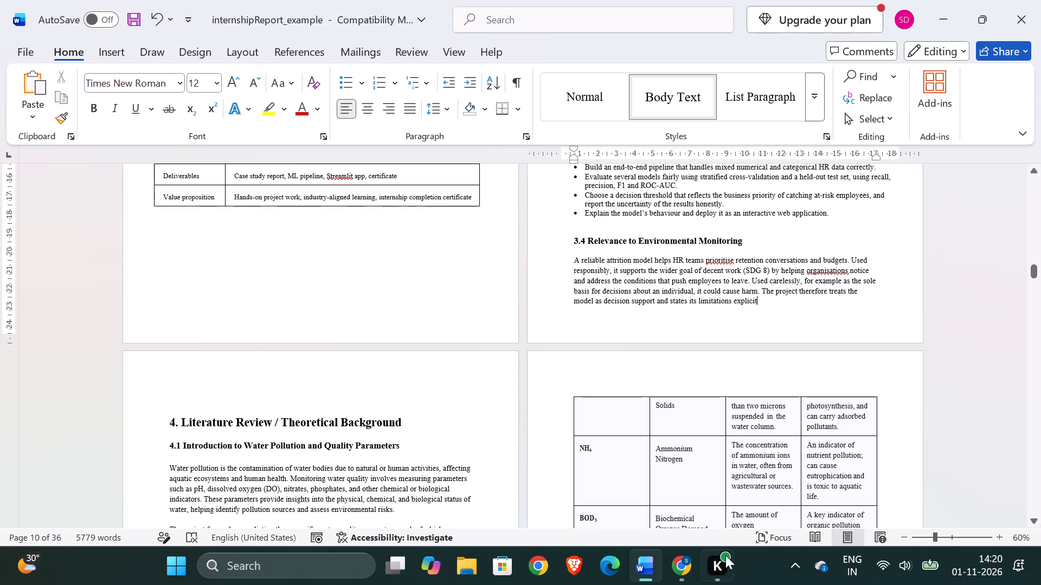
left_click(684, 567)
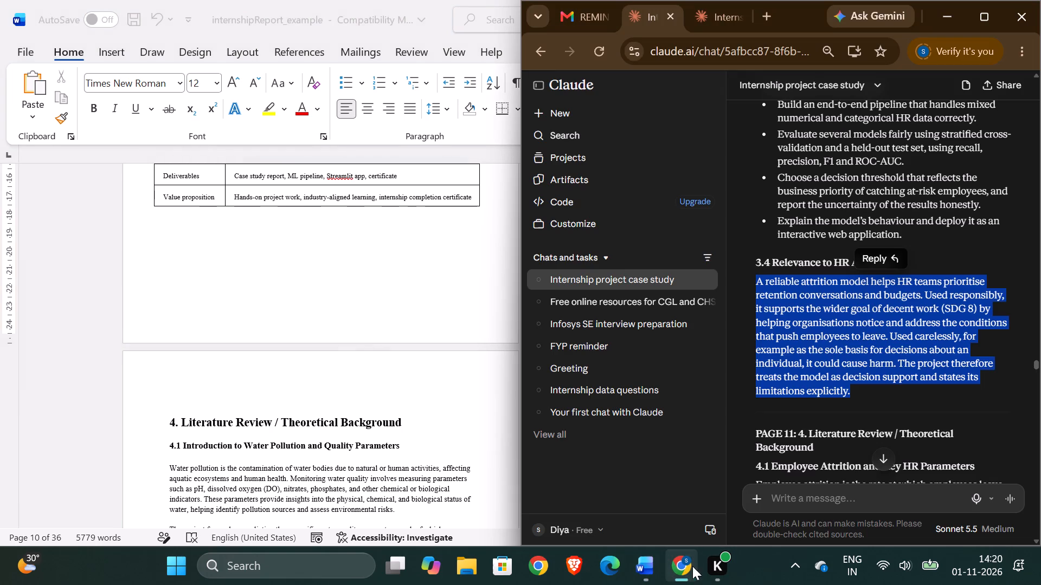
left_click(657, 566)
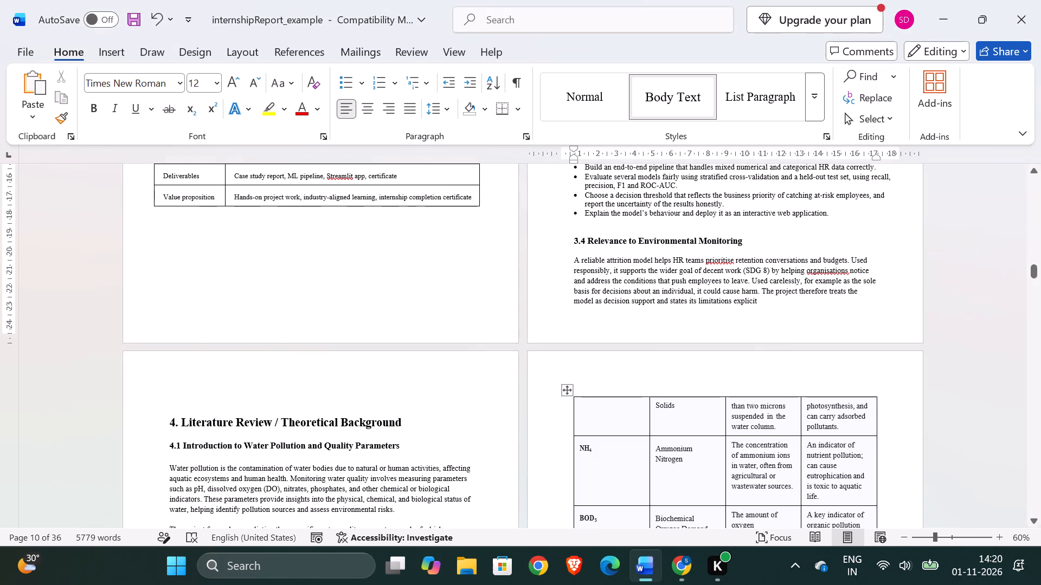
type("ly")
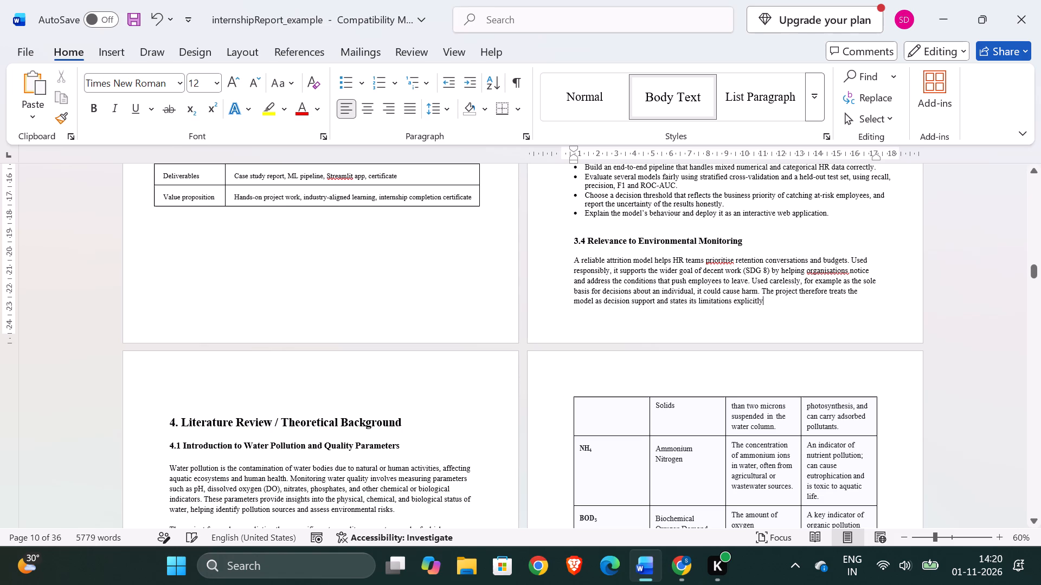
key("slash")
key("BackSpace")
key("period")
Review the content and layout of sections 3.1 to 3.4 on the Project Overview page.
scroll(803, 331, "down", 1)
scroll(560, 366, "up", 1)
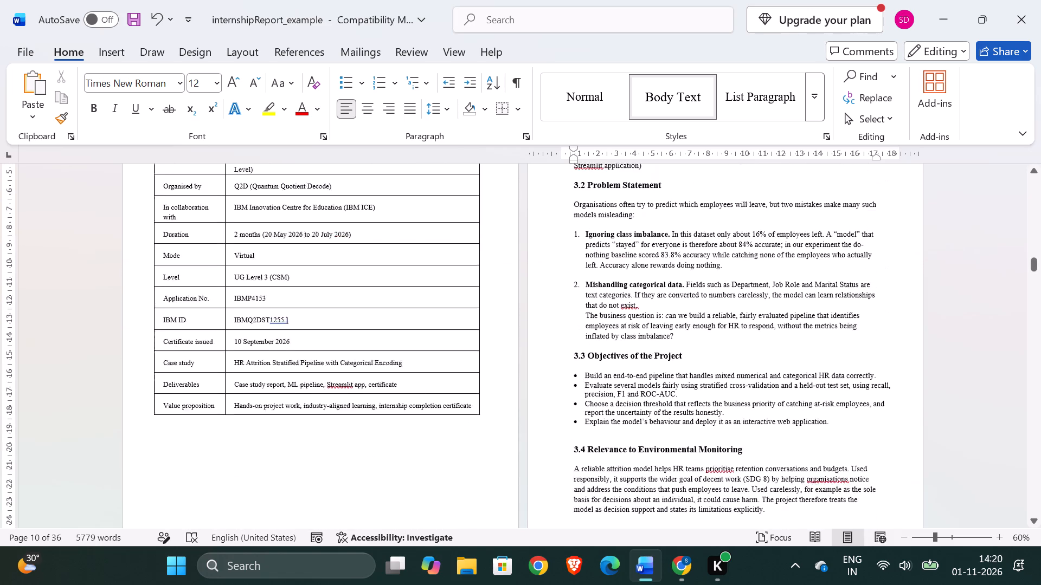
scroll(560, 366, "up", 1)
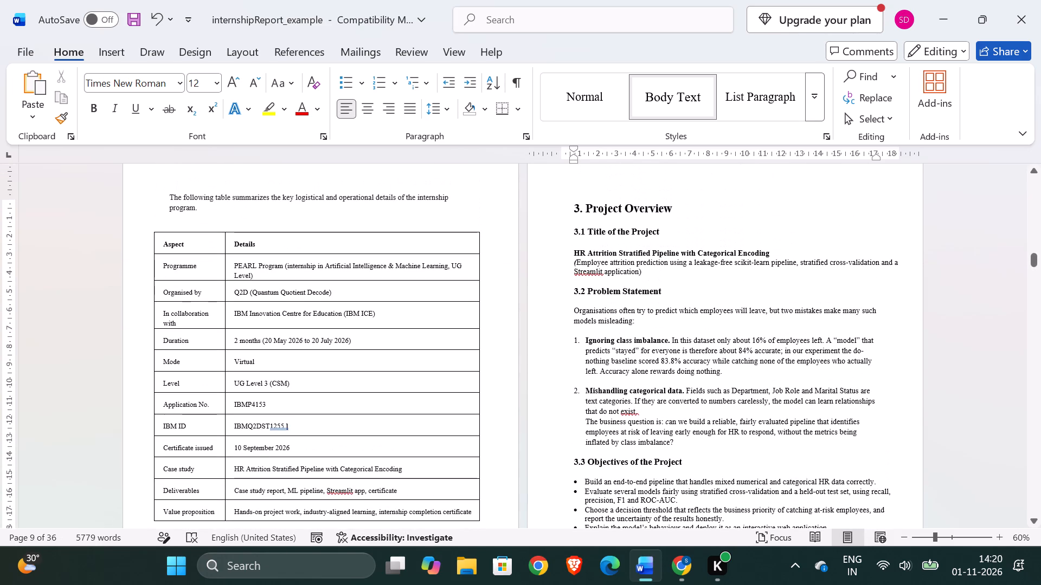
scroll(646, 422, "down", 1)
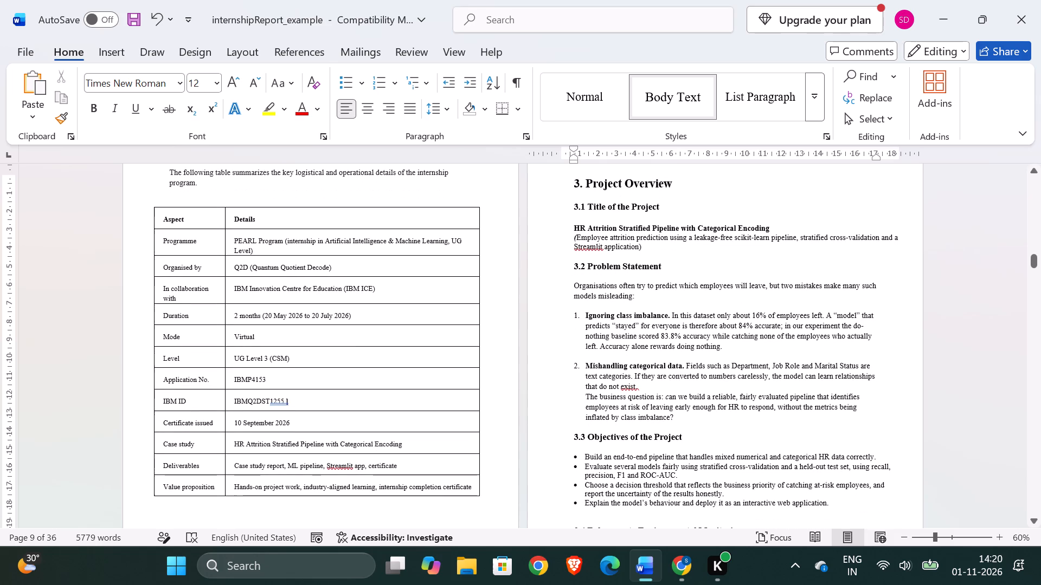
scroll(646, 422, "up", 1)
right_click(646, 422)
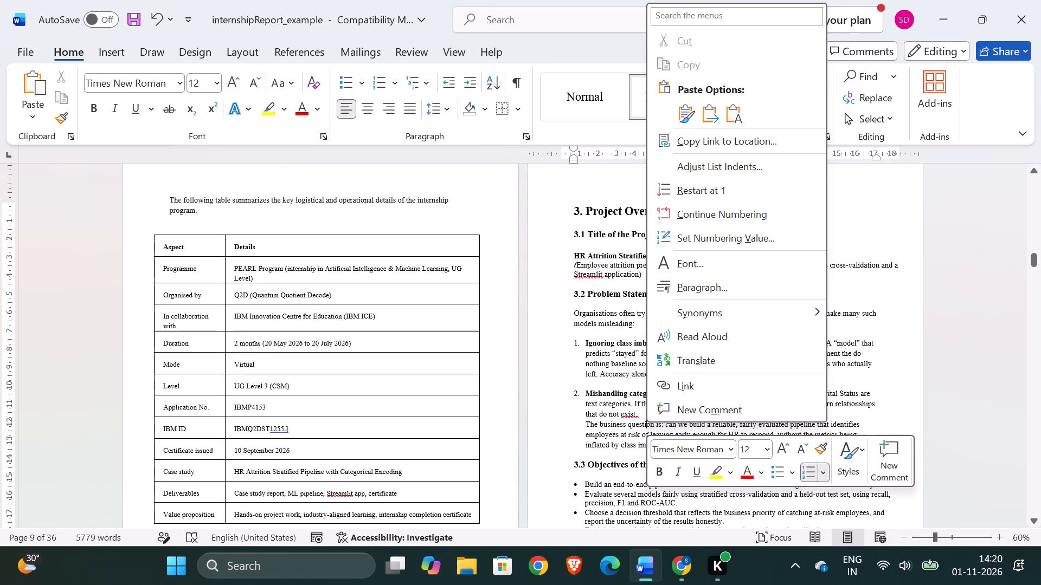
scroll(646, 422, "down", 9)
scroll(551, 253, "up", 1)
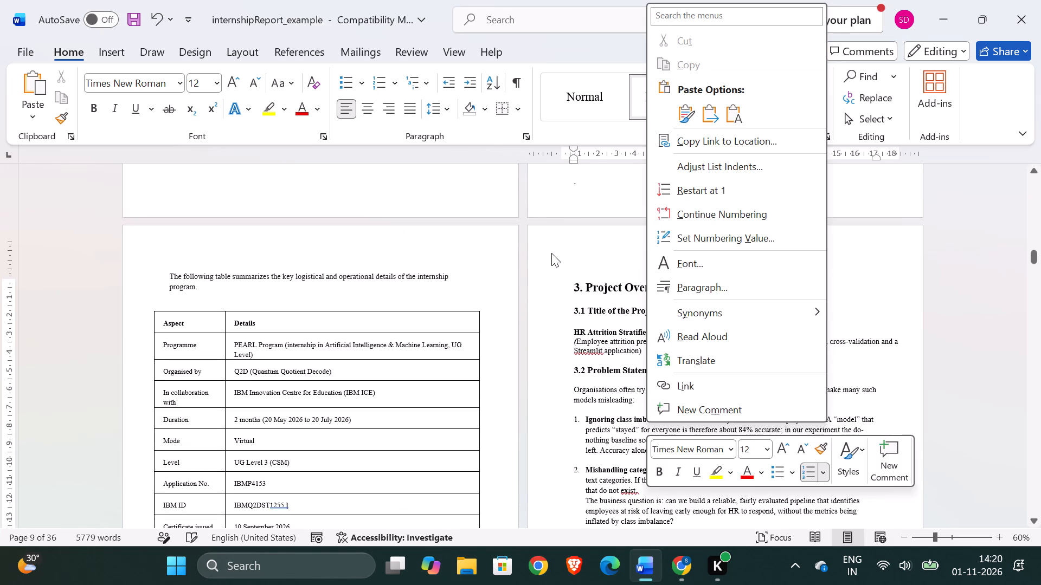
left_click(551, 253)
scroll(551, 253, "down", 4)
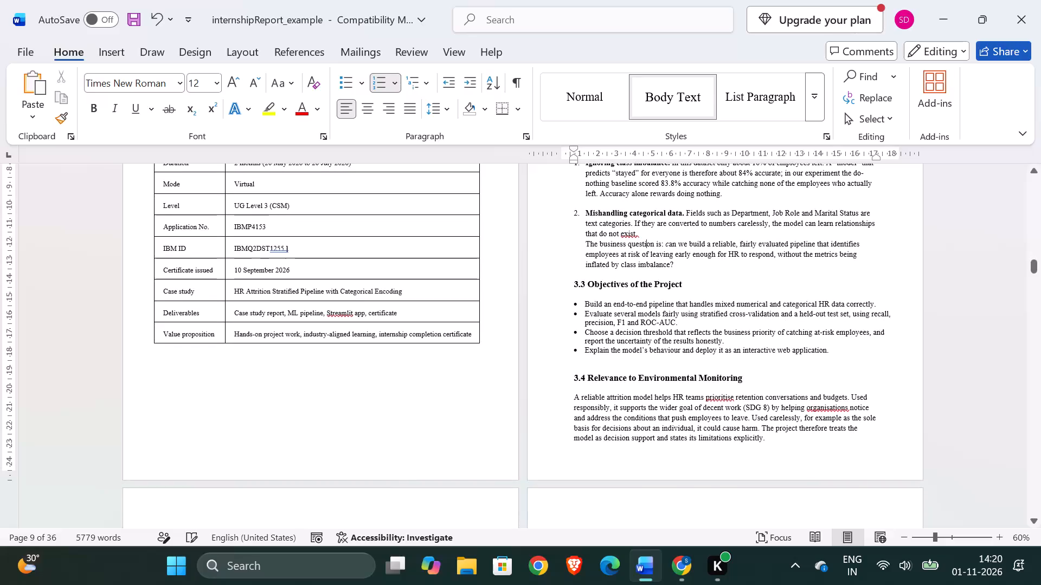
scroll(551, 253, "down", 1)
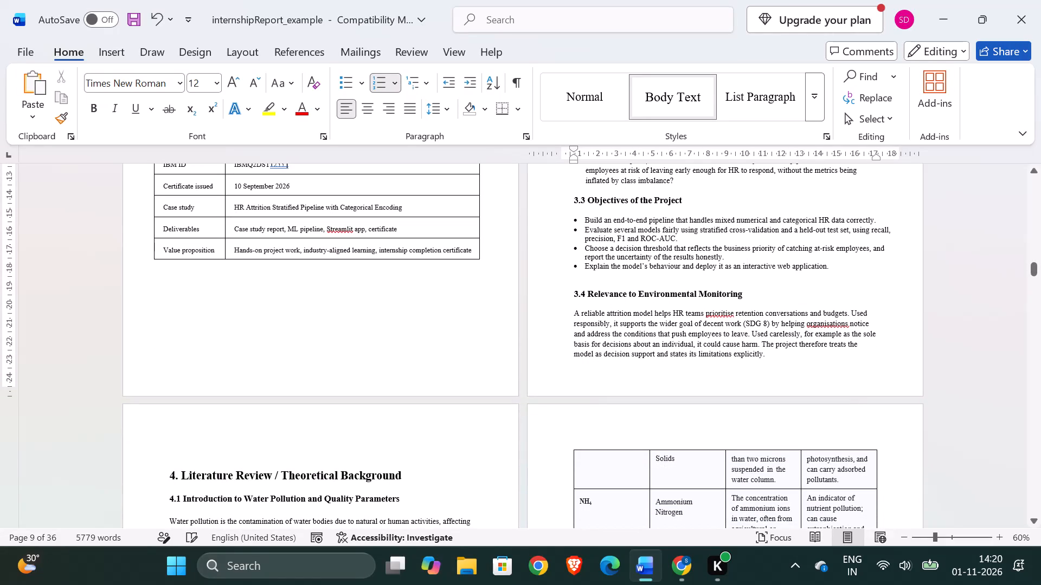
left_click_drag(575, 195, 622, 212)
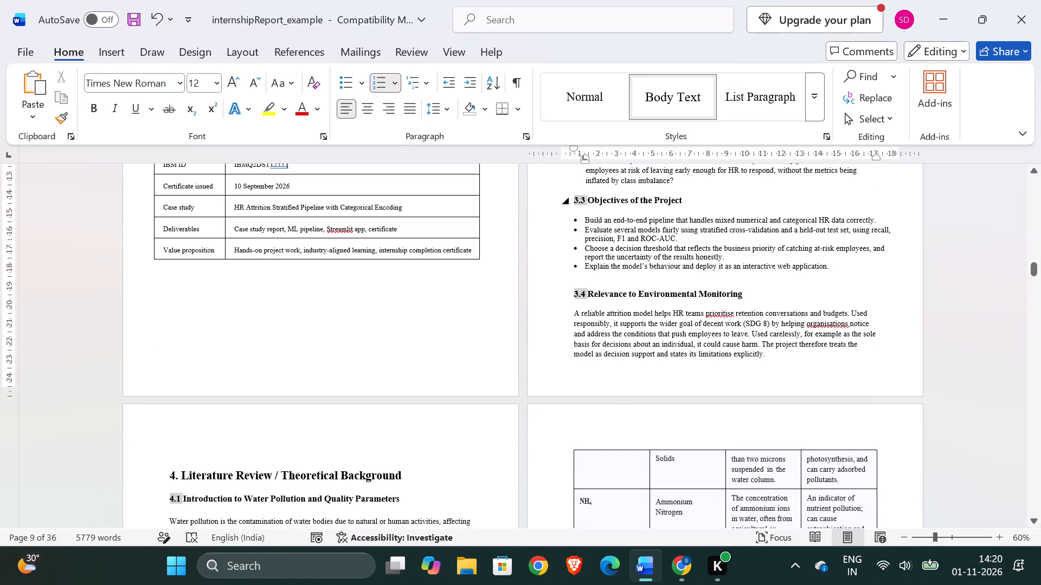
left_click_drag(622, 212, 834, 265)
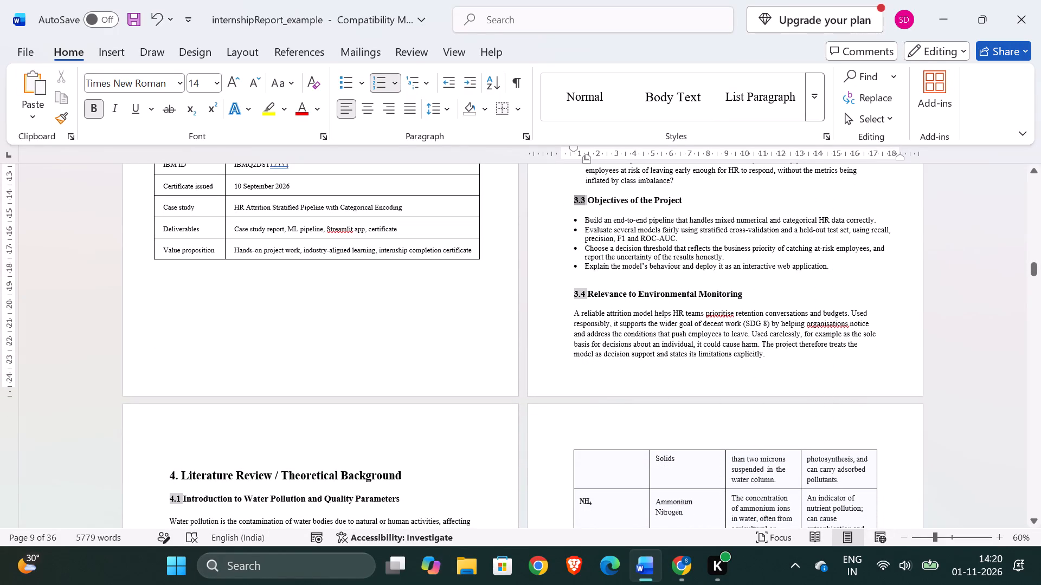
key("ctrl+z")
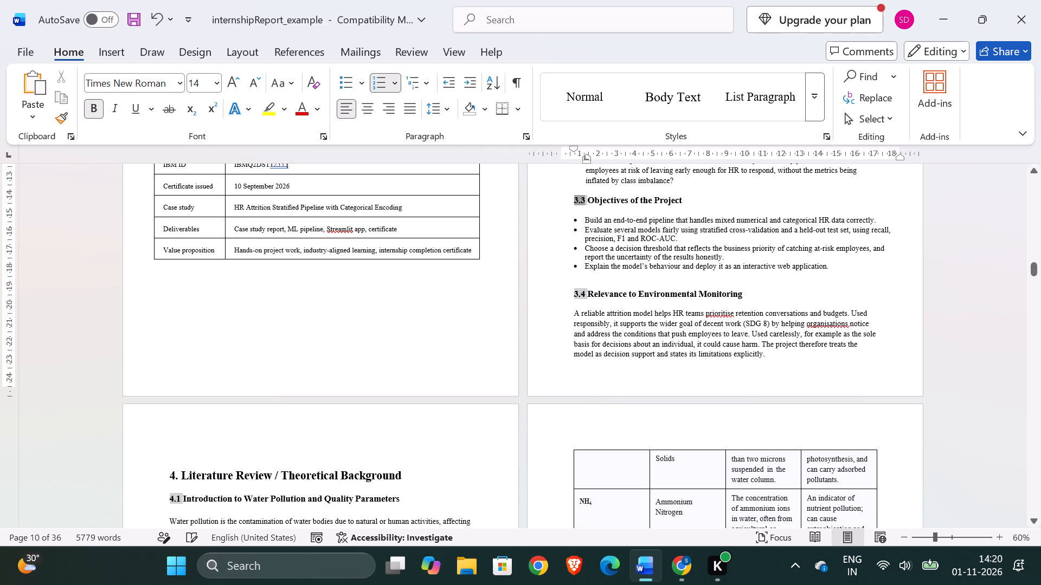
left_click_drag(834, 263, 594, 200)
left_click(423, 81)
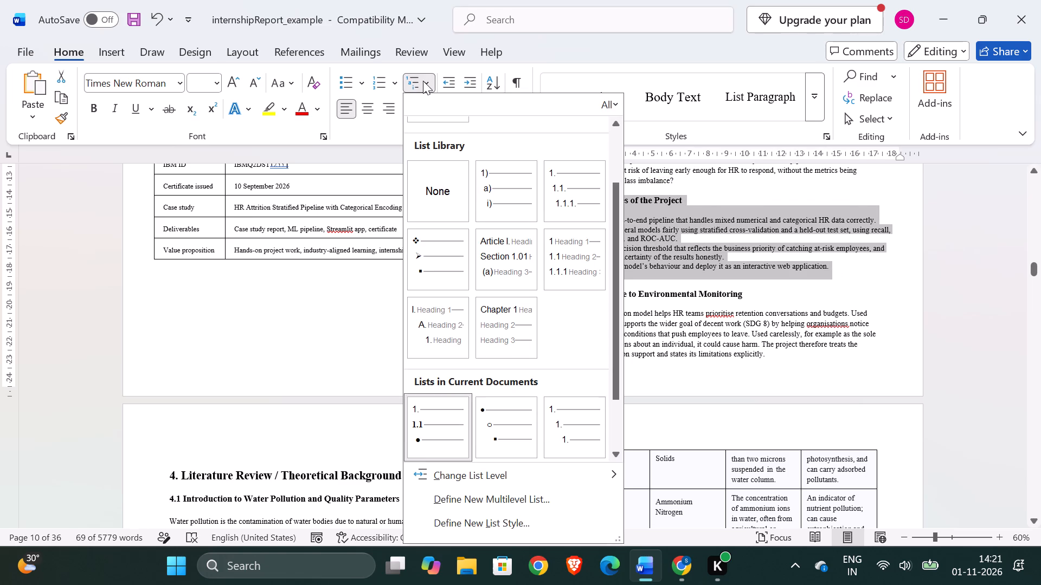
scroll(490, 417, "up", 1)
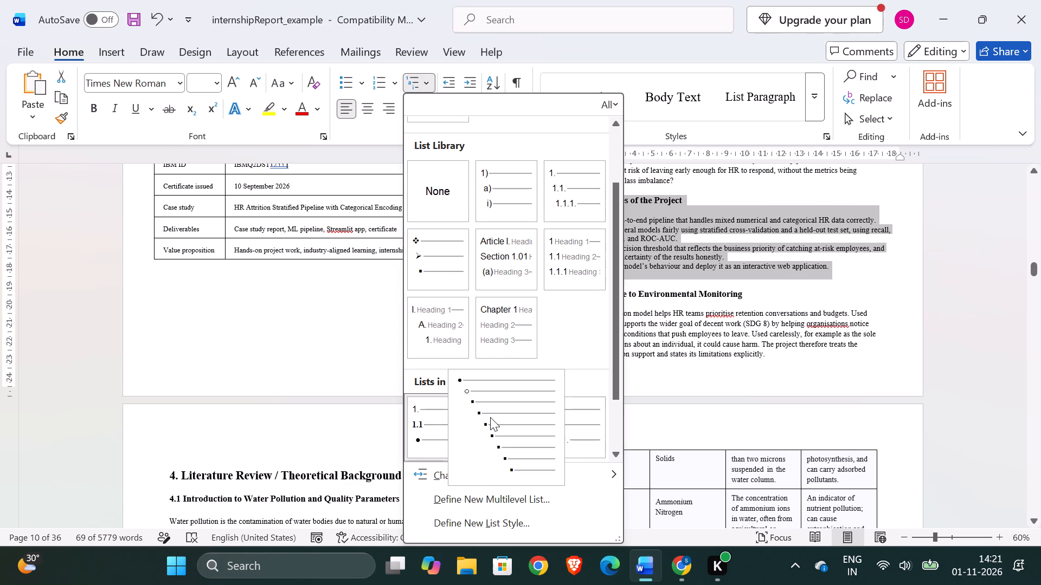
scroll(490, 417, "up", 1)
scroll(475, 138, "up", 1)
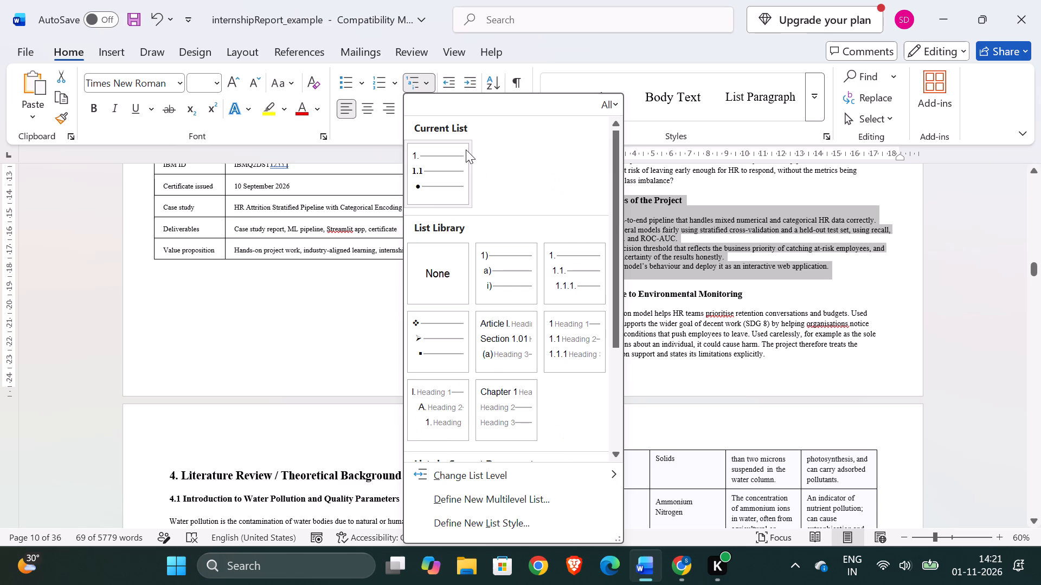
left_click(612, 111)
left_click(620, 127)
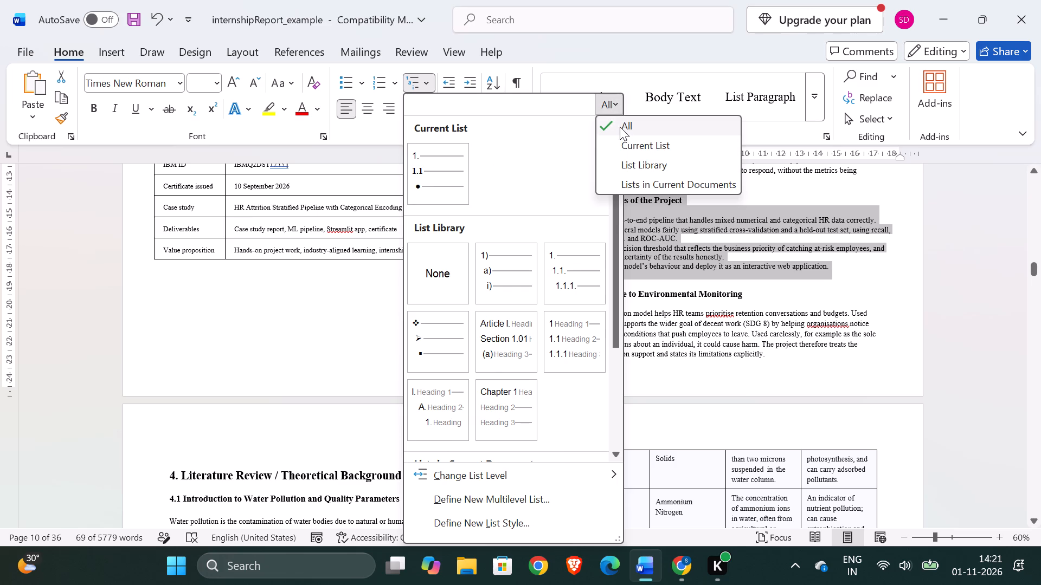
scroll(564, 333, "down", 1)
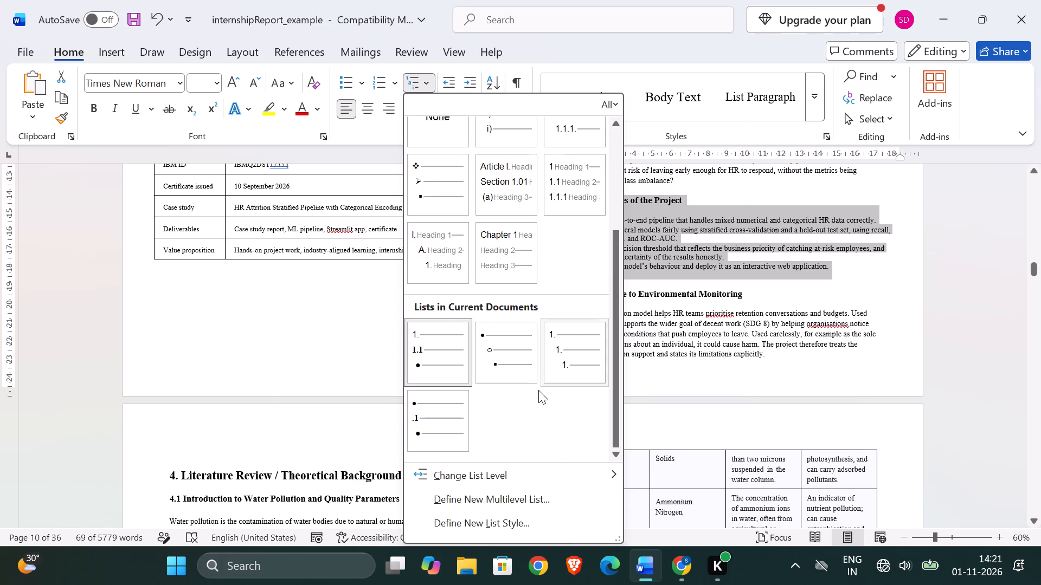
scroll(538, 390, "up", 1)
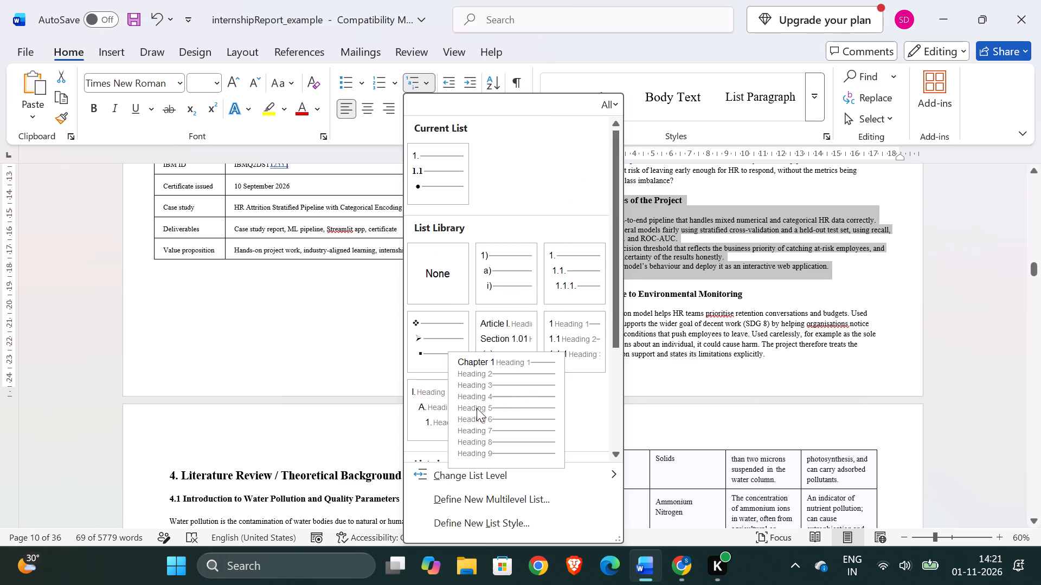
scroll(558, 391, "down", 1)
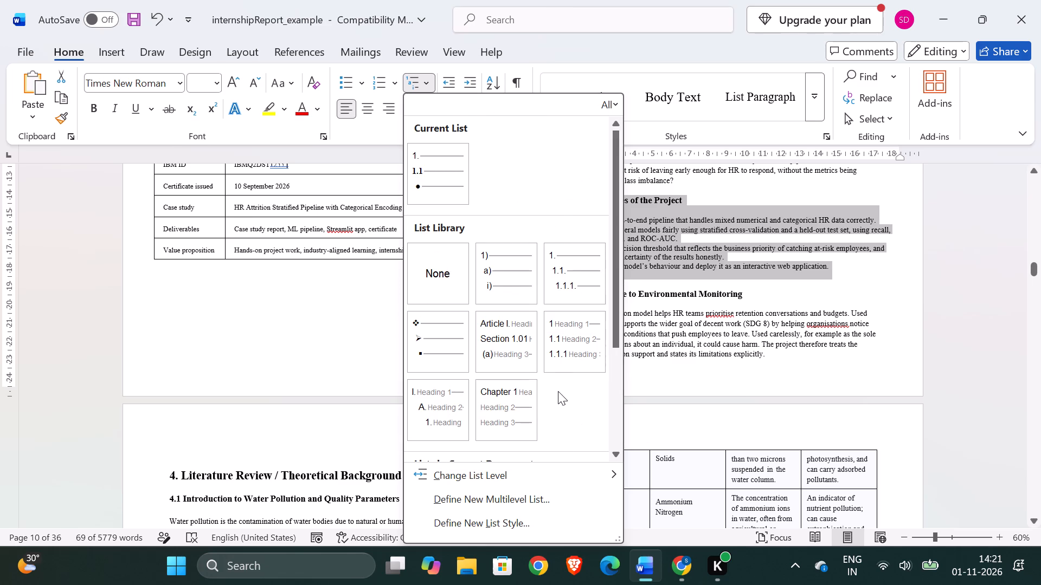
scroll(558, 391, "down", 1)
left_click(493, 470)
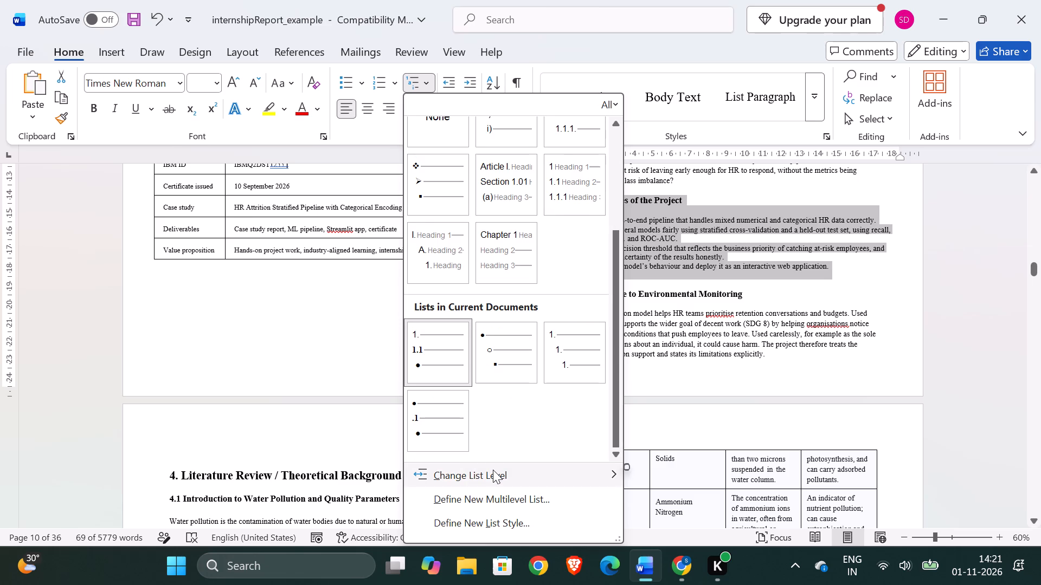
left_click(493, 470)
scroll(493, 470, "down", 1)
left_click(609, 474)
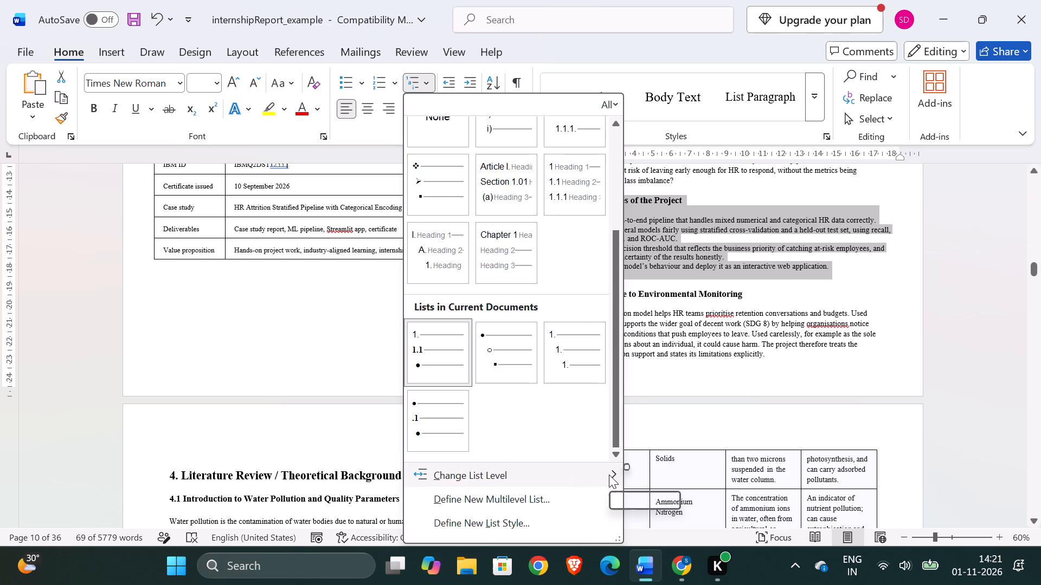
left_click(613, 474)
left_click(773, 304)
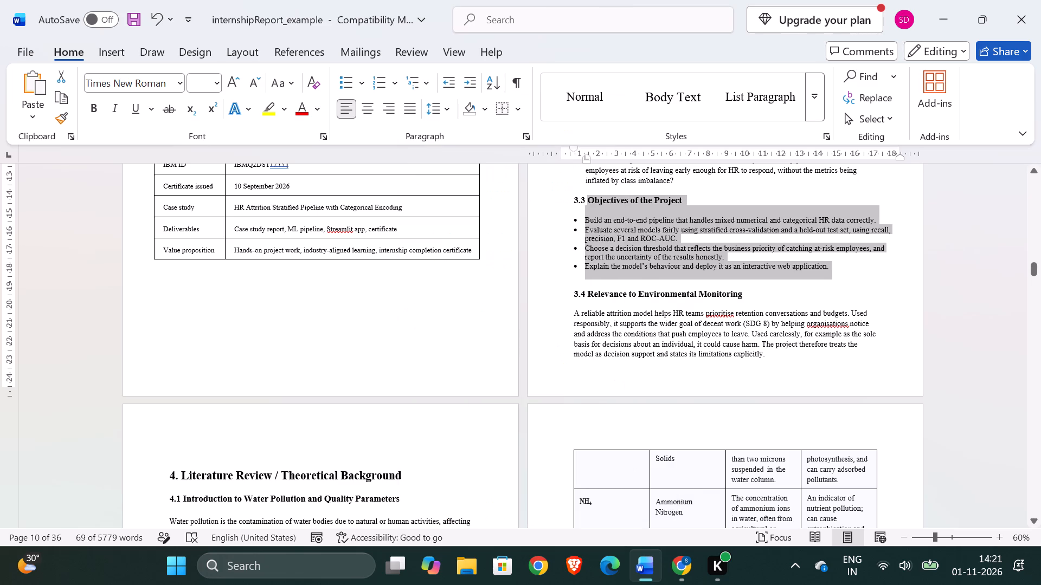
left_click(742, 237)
scroll(742, 237, "down", 1)
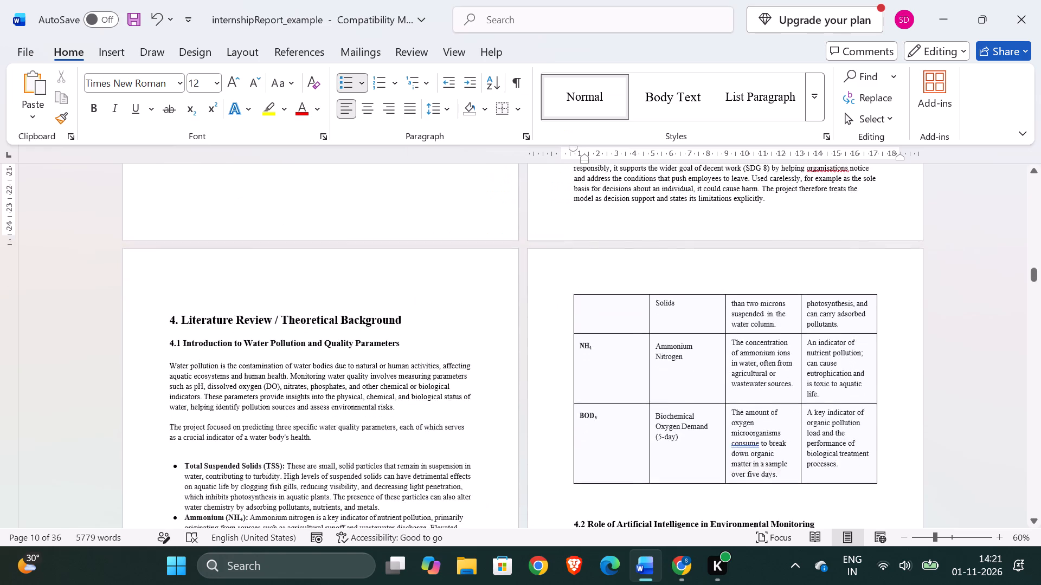
scroll(742, 237, "down", 1)
scroll(617, 494, "down", 1)
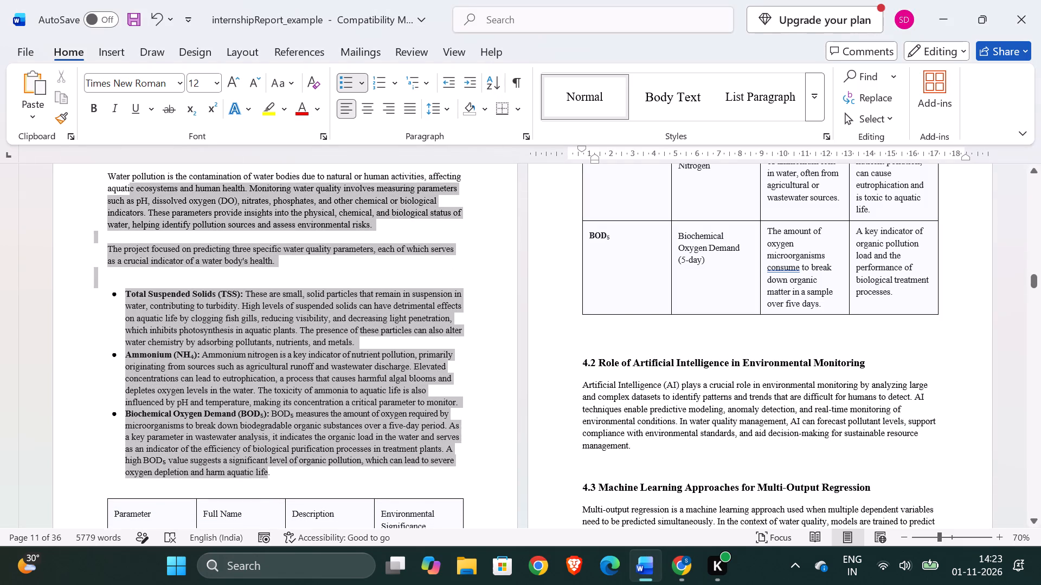
left_click_drag(131, 184, 131, 182)
key("BackSpace")
key("ctrl+v")
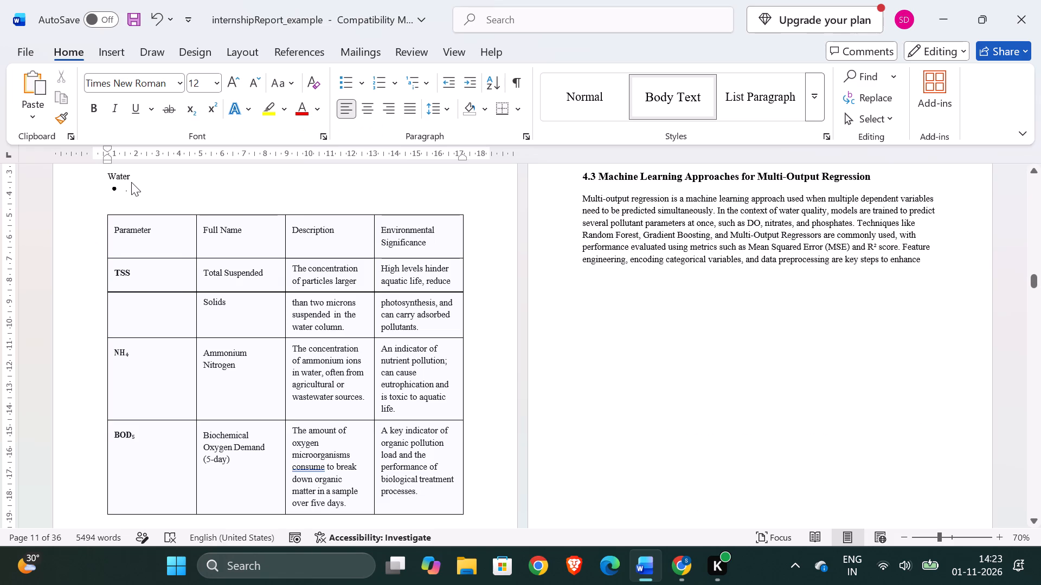
Delete the leftover word "Water" before "Employee attrition" at the start of section 4.1.
scroll(147, 228, "up", 1)
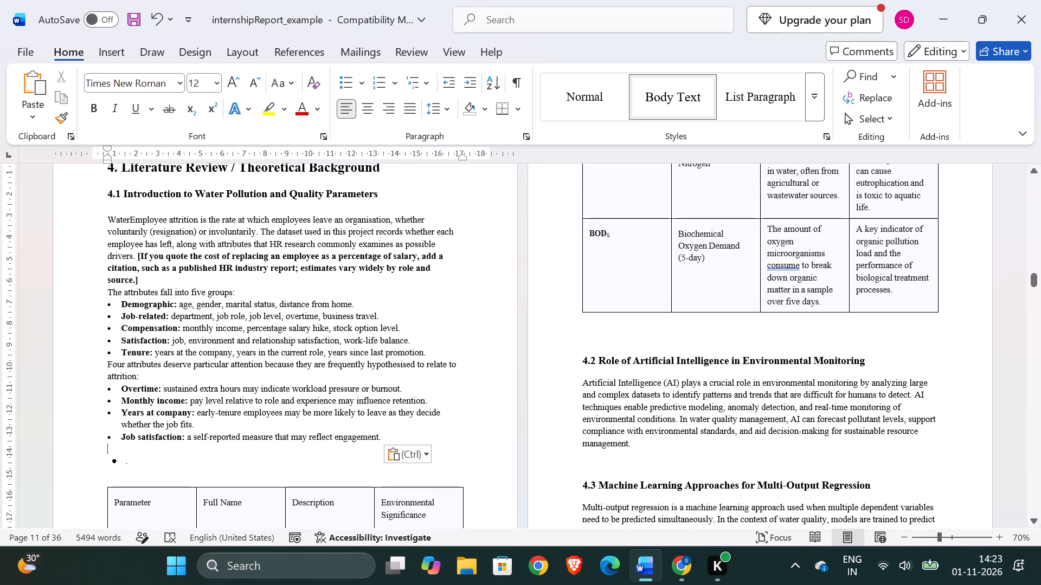
left_click(128, 217)
key("BackSpace")
key("BackSpace")
key("BackSpace")
key("BackSpace")
key("BackSpace")
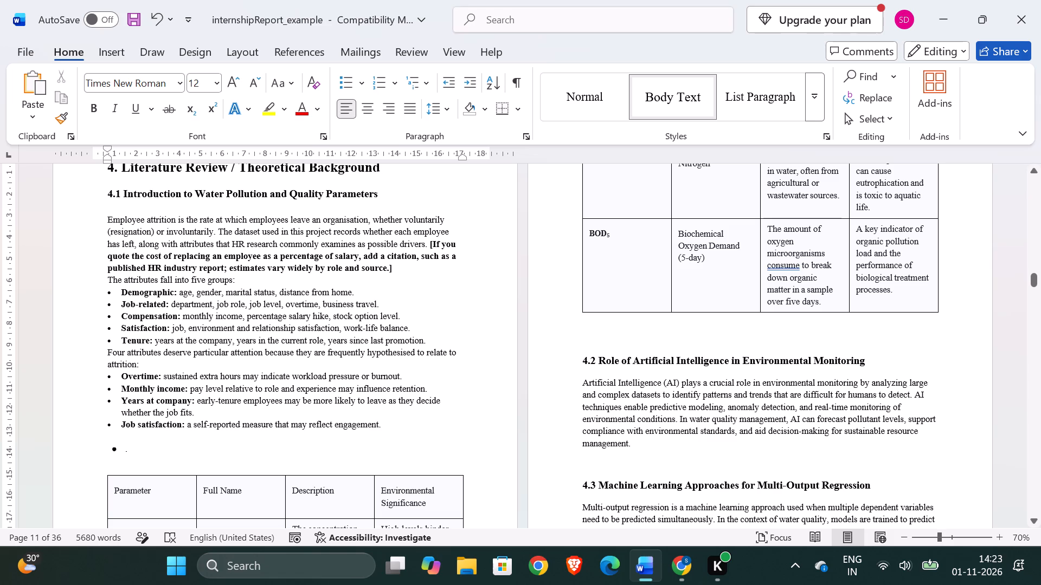
Delete the bold bracketed note about citing employee replacement cost from the first paragraph of section 4.1.
left_click_drag(394, 268, 429, 243)
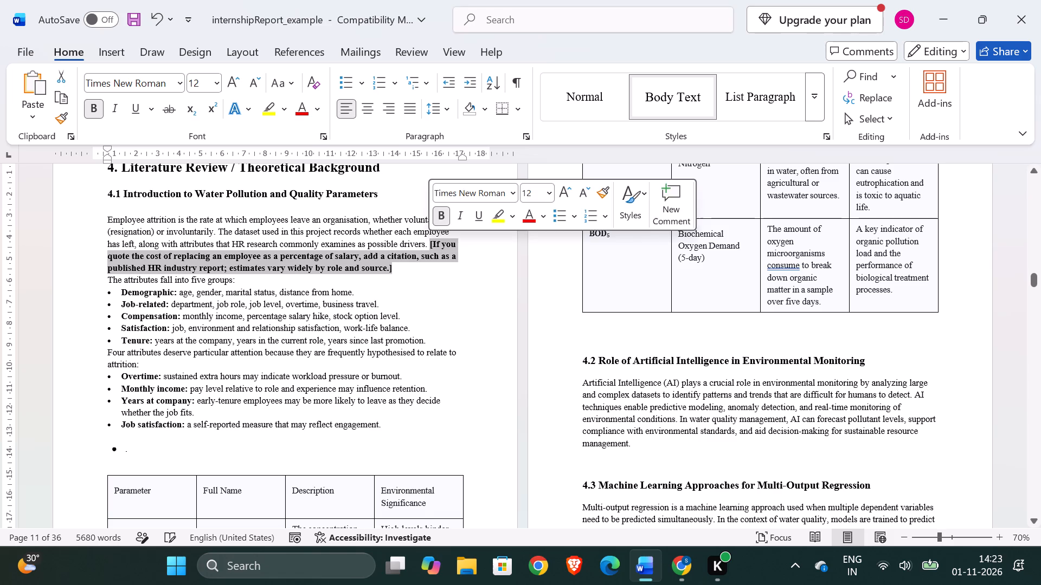
key("BackSpace")
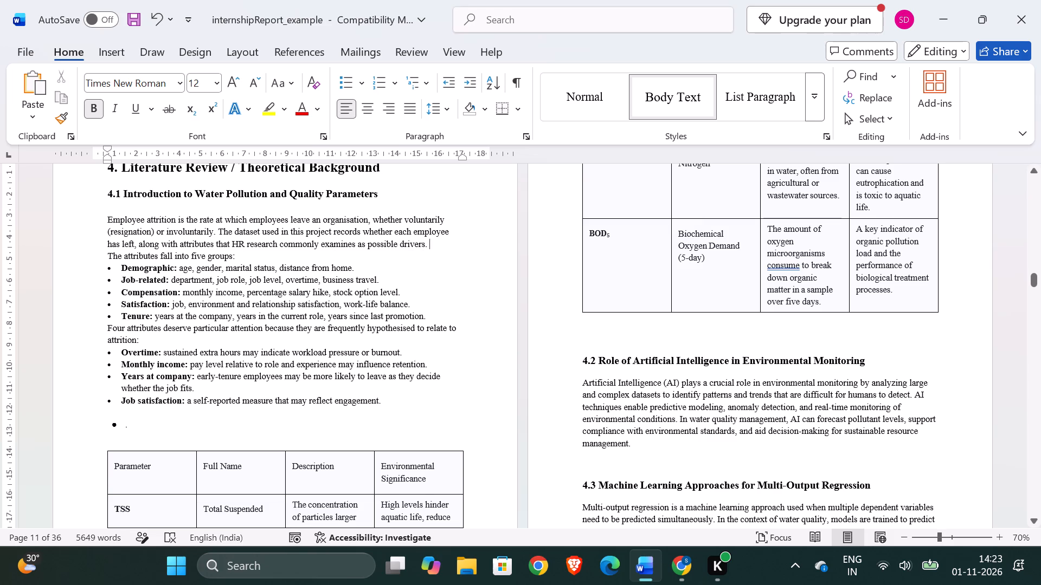
Insert a blank line after the Tenure bullet, before the paragraph beginning "Four attributes deserve particular attention", and check the page layout.
left_click(175, 271)
left_click(426, 316)
key("shift+Return")
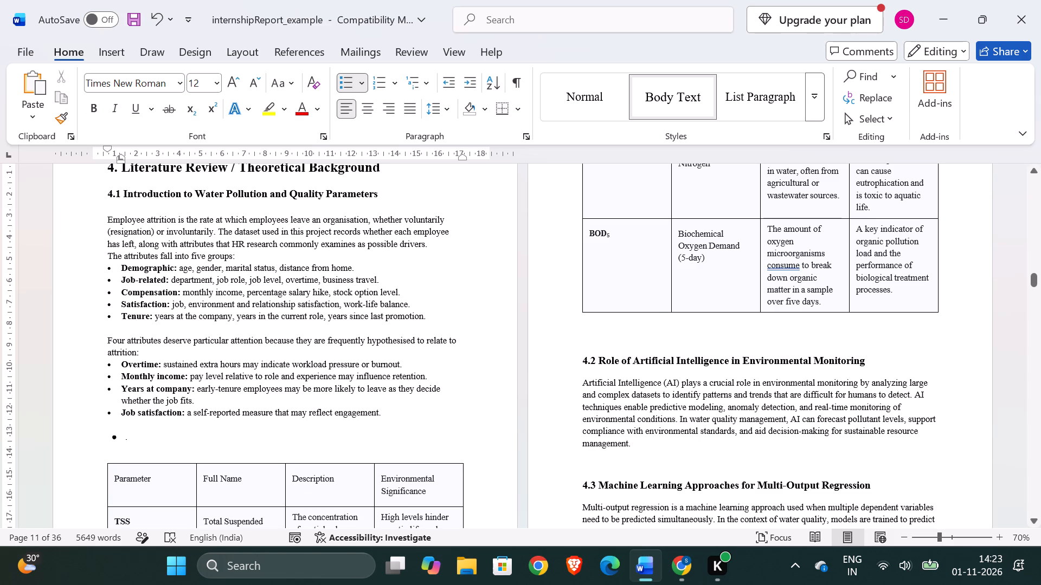
scroll(382, 393, "down", 1)
scroll(382, 393, "up", 1)
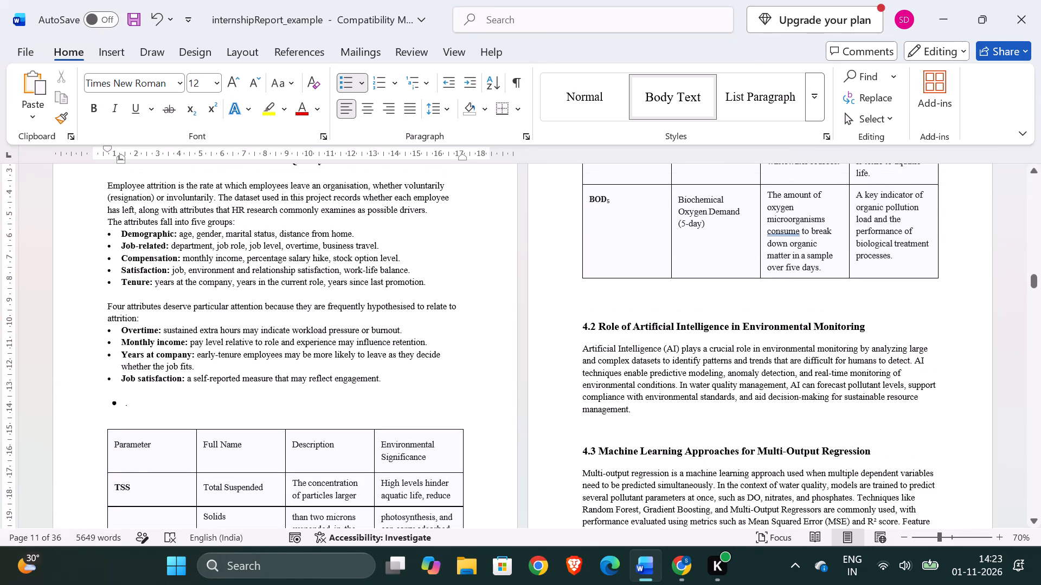
scroll(382, 393, "up", 1)
scroll(382, 393, "down", 1)
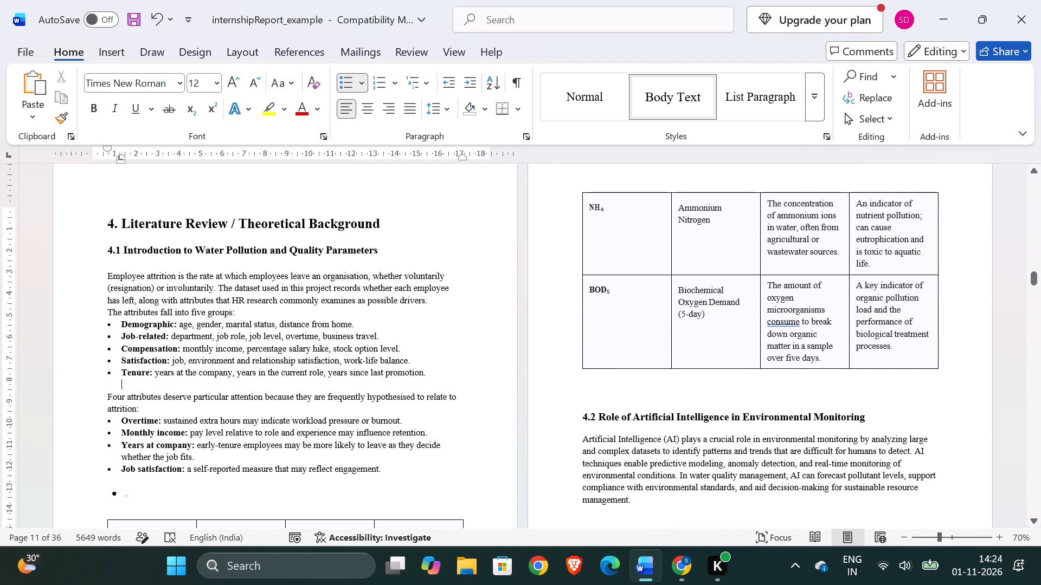
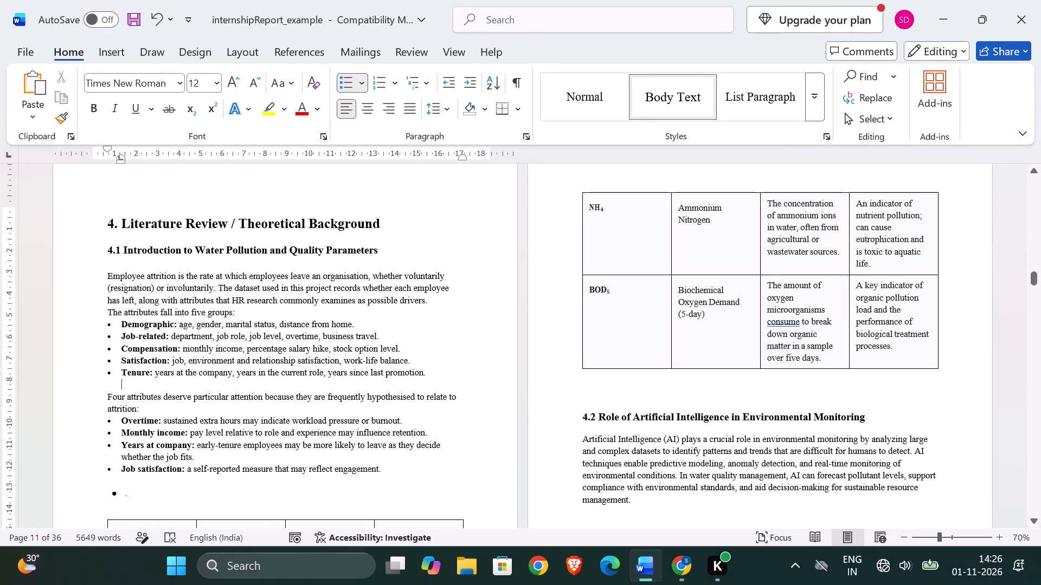
Remove the stray empty bullet between the Job satisfaction bullet and the parameter table in section 4.1.
scroll(442, 300, "down", 1)
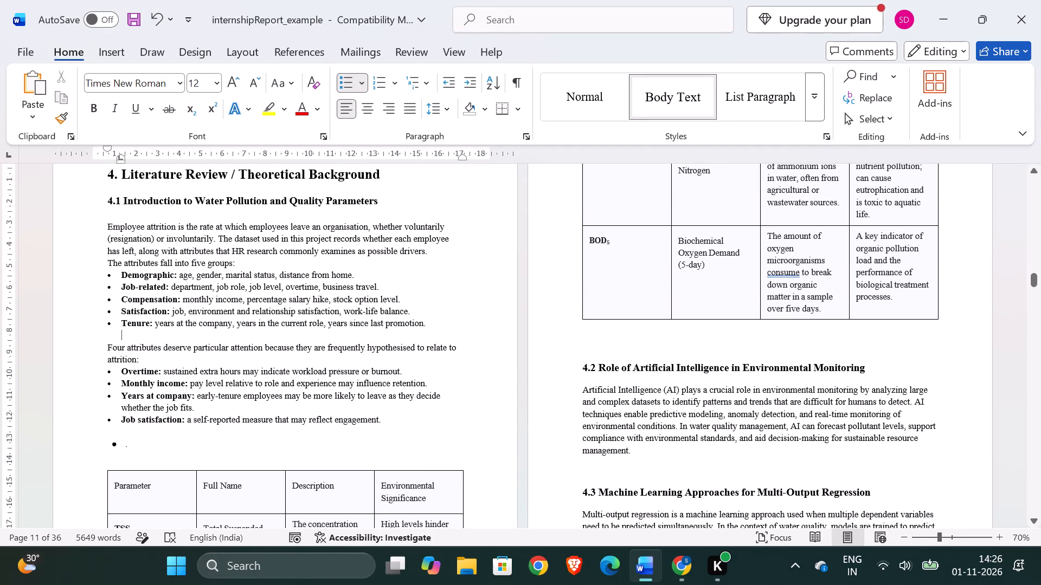
left_click(118, 443)
key("BackSpace")
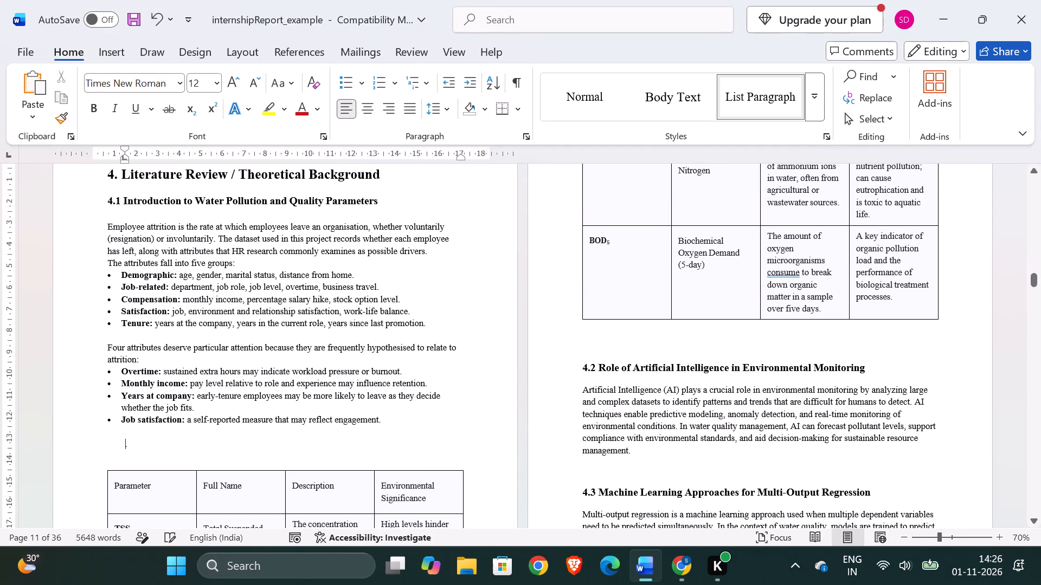
scroll(531, 479, "down", 1)
scroll(701, 422, "down", 1)
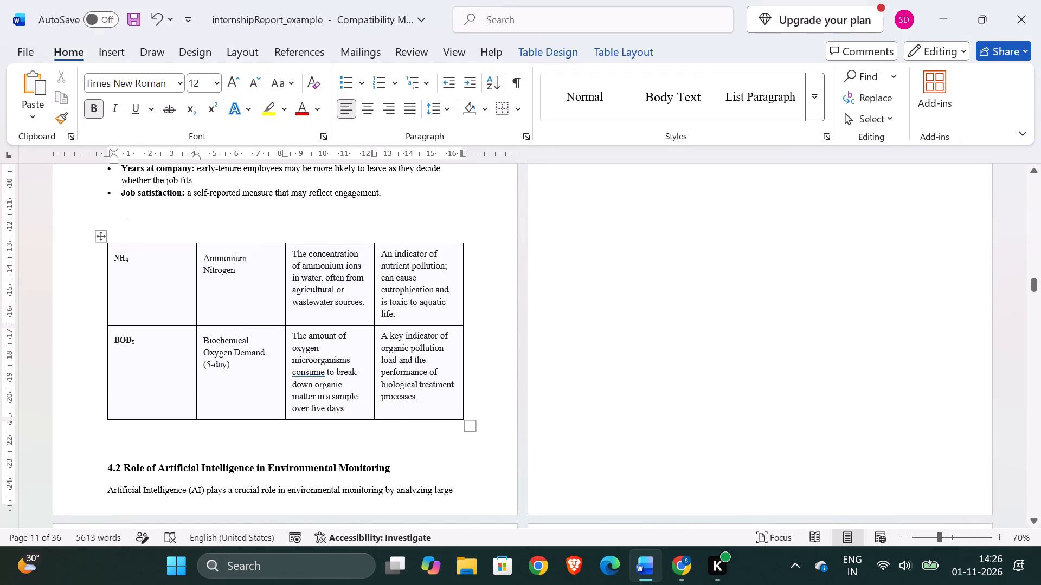
left_click_drag(425, 411, 128, 254)
key("BackSpace")
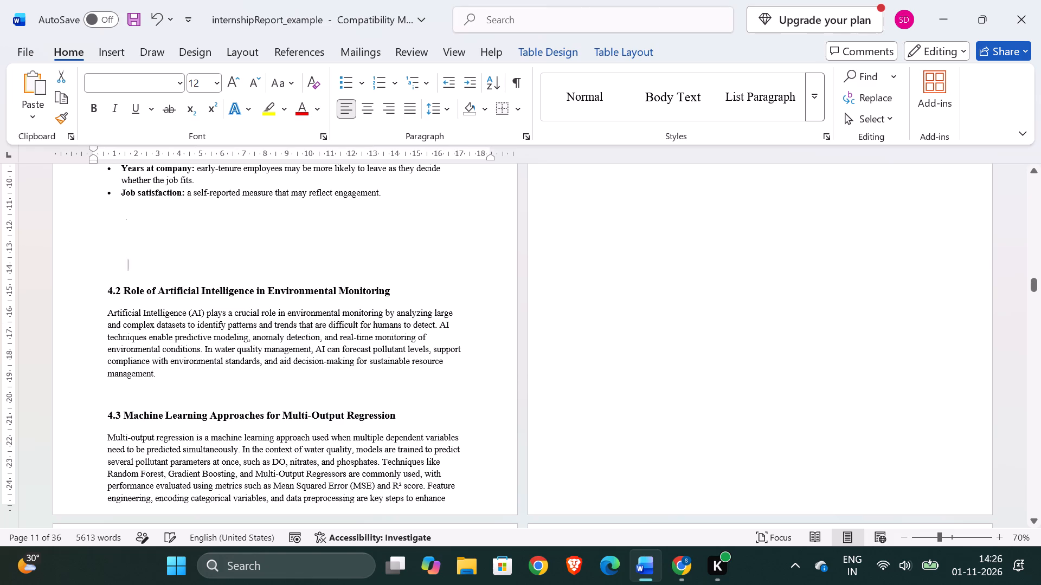
key("ctrl+v")
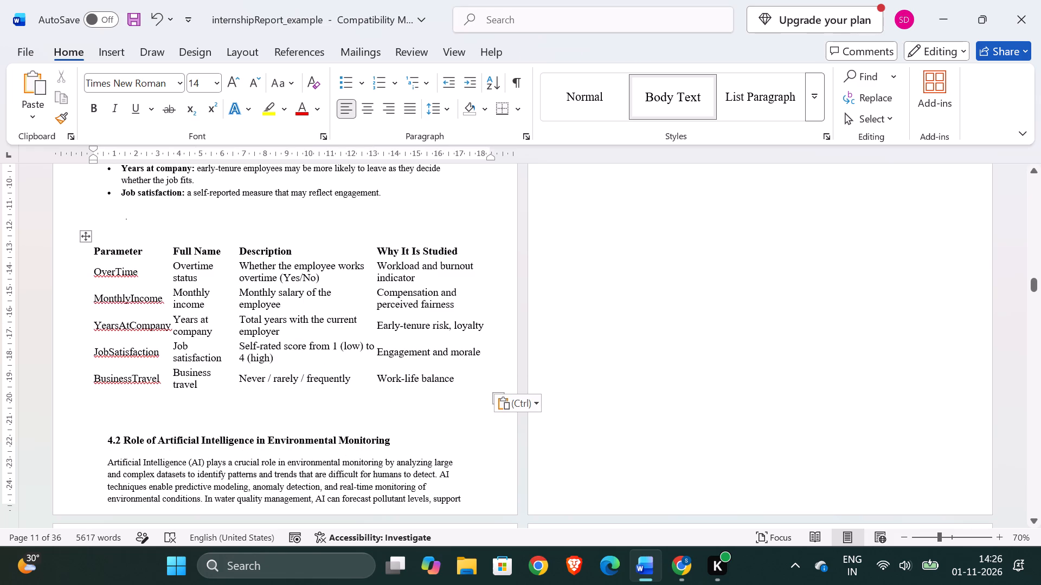
Insert five line breaks between the pasted table and the 4.2 heading to push section 4.2 onto the following page.
scroll(358, 391, "up", 1)
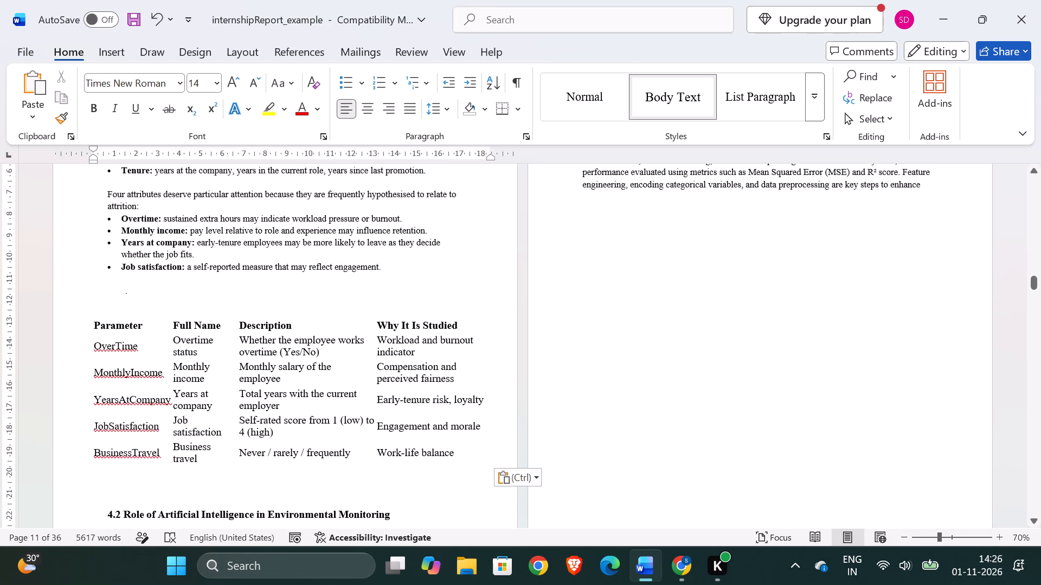
left_click(223, 481)
key("shift+Return")
key("shift+Return")
key("shift+Return")
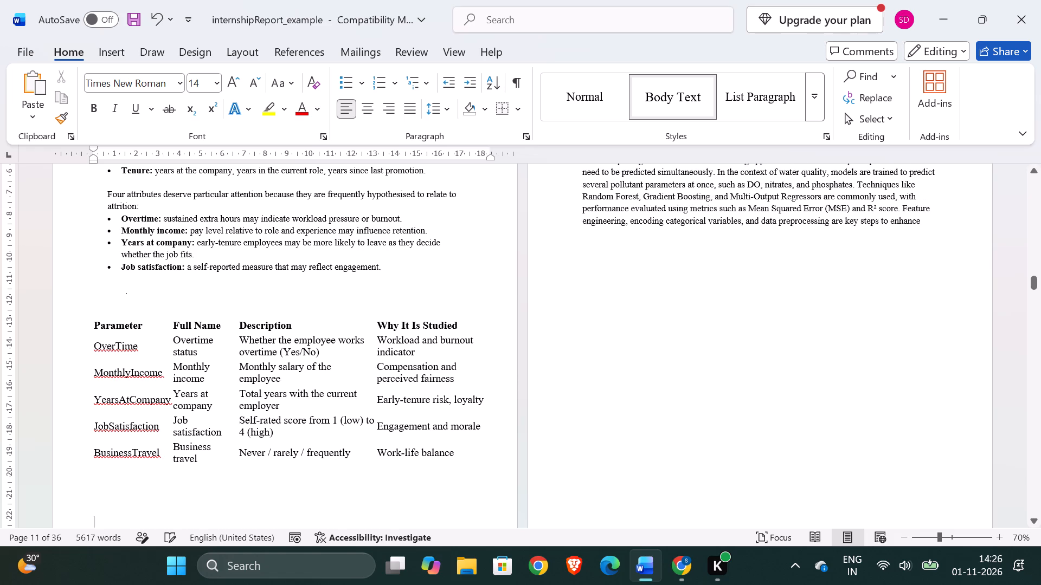
scroll(223, 481, "down", 1)
key("shift+Return")
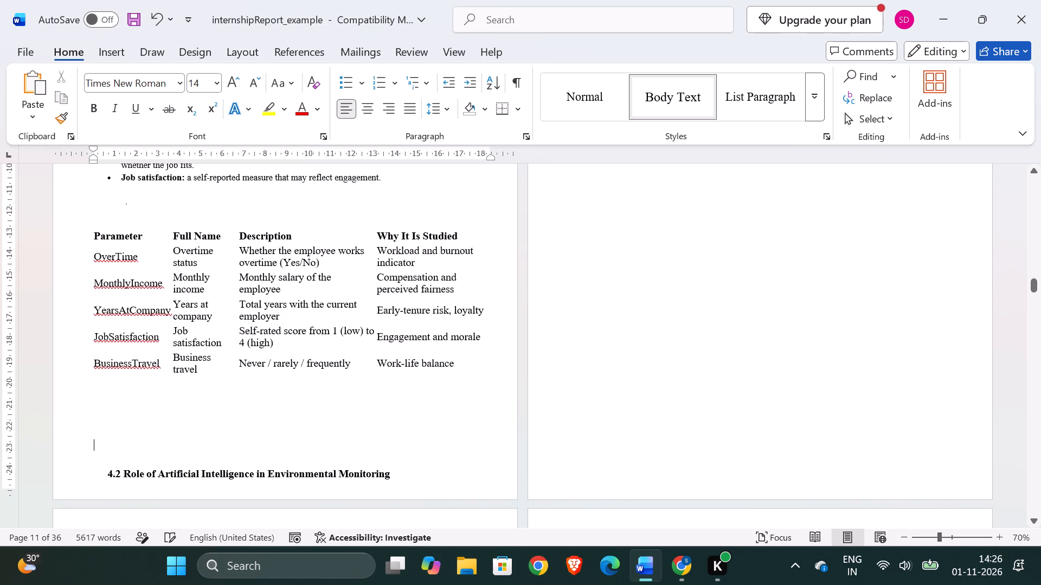
key("shift+Return")
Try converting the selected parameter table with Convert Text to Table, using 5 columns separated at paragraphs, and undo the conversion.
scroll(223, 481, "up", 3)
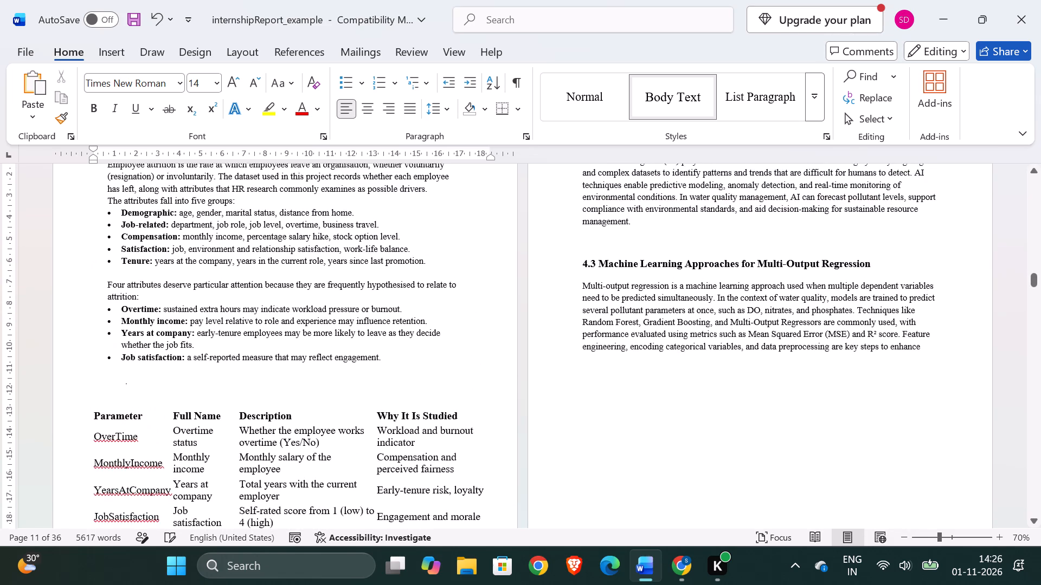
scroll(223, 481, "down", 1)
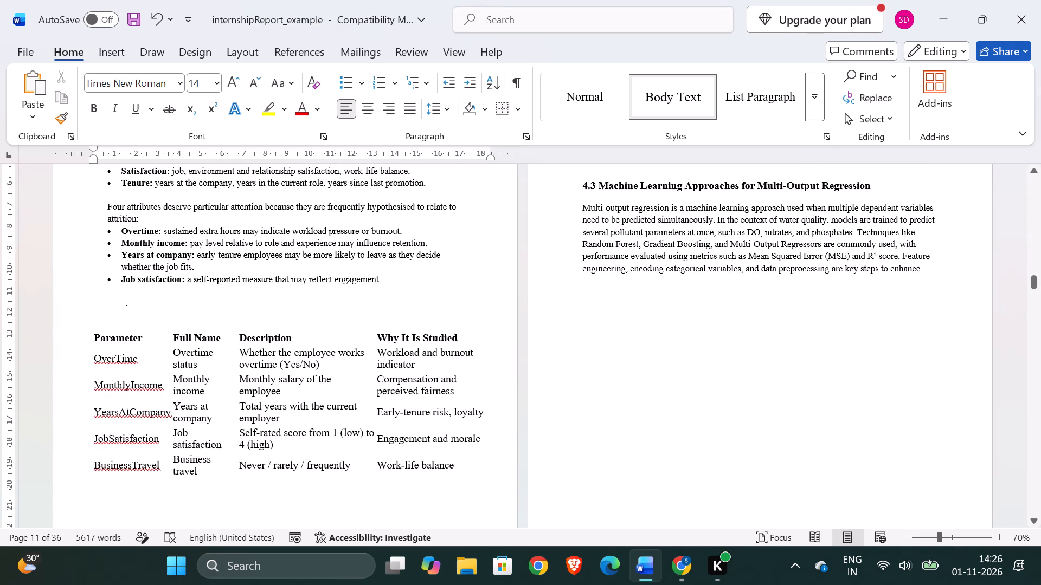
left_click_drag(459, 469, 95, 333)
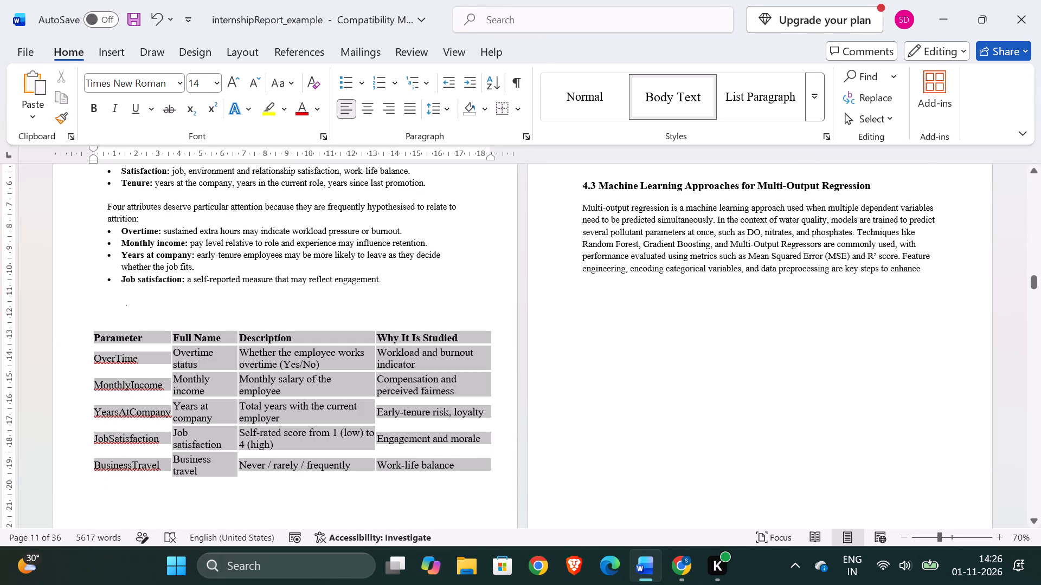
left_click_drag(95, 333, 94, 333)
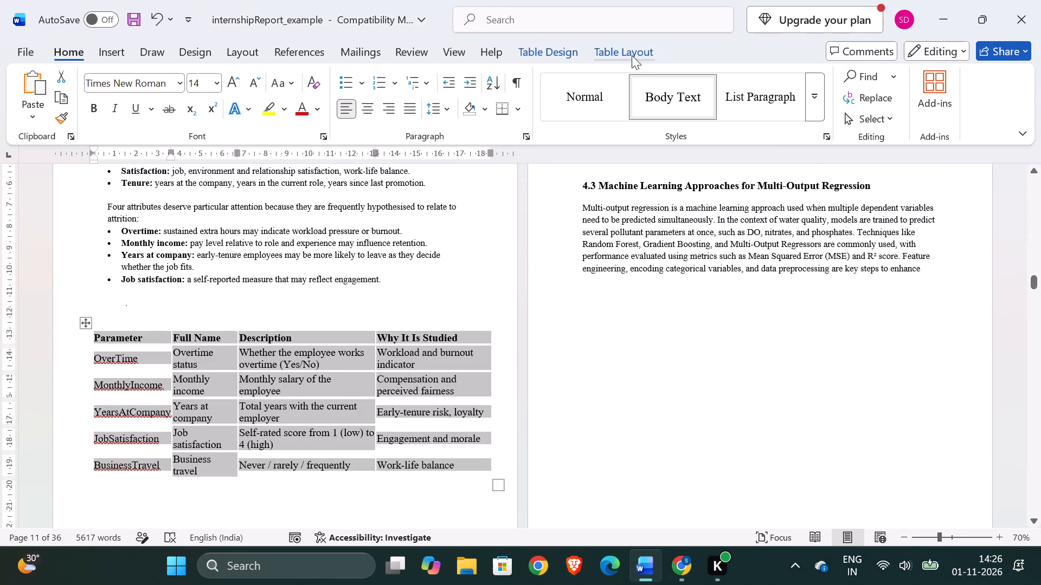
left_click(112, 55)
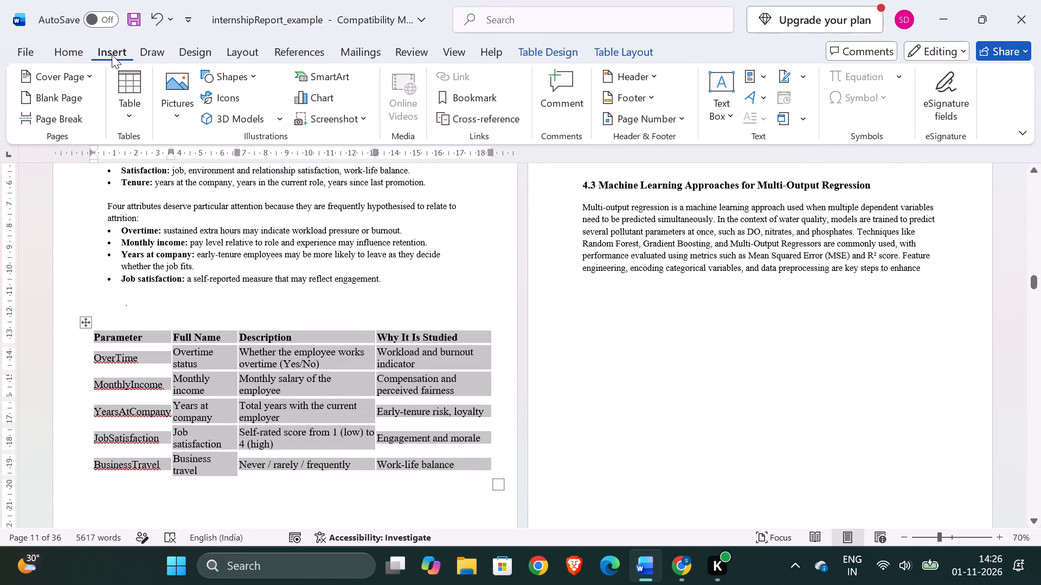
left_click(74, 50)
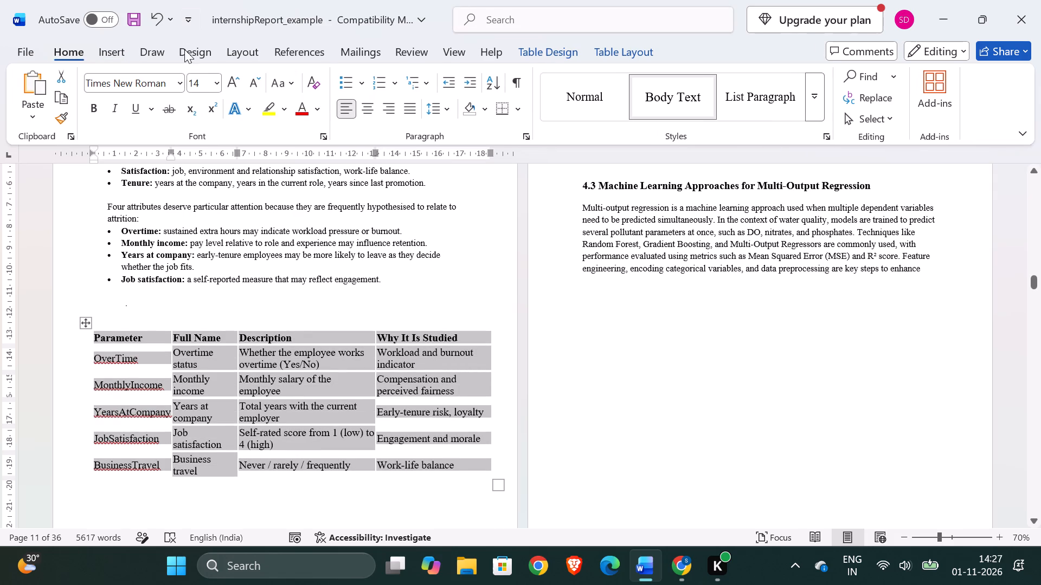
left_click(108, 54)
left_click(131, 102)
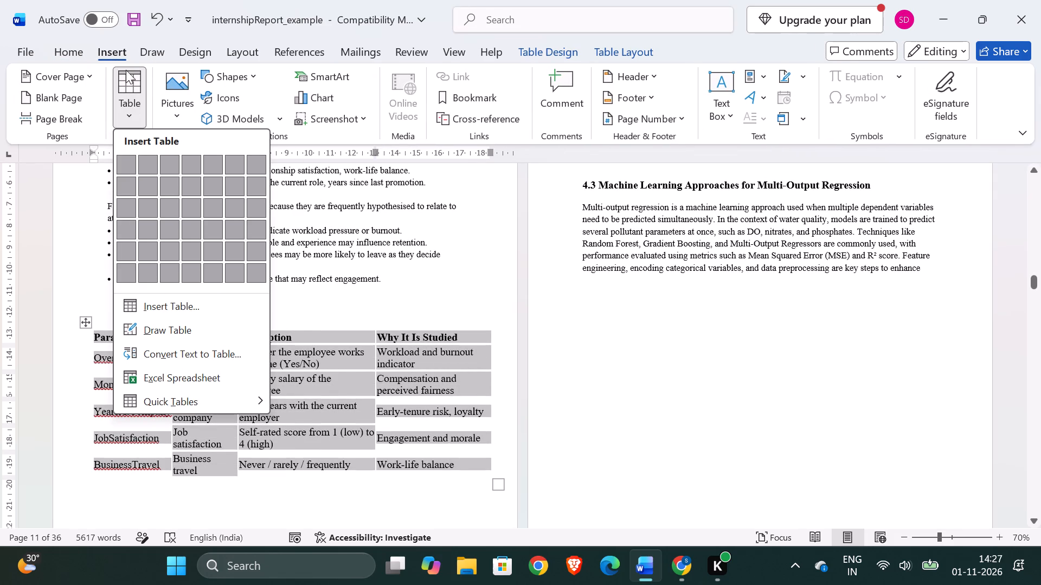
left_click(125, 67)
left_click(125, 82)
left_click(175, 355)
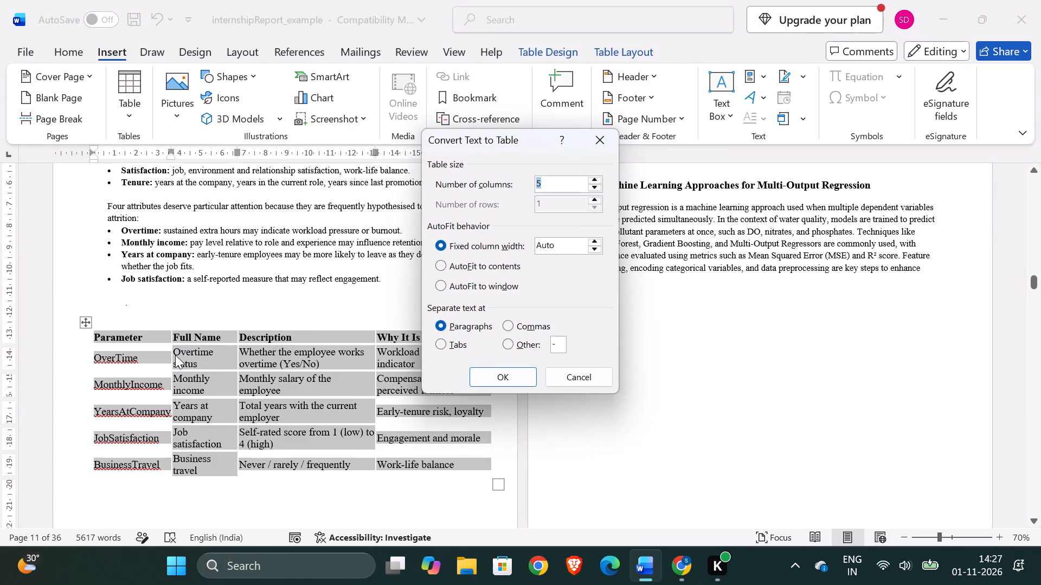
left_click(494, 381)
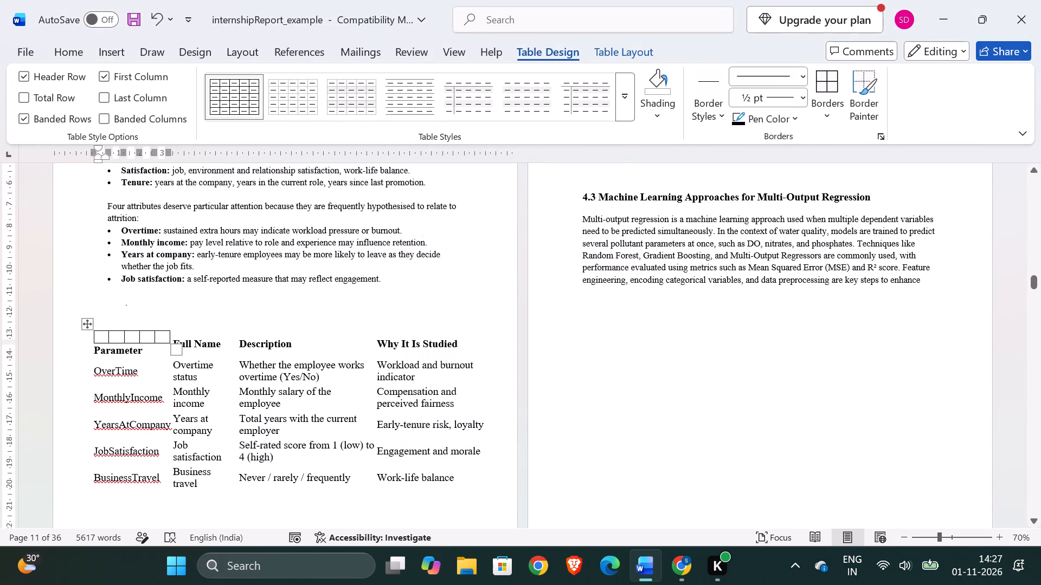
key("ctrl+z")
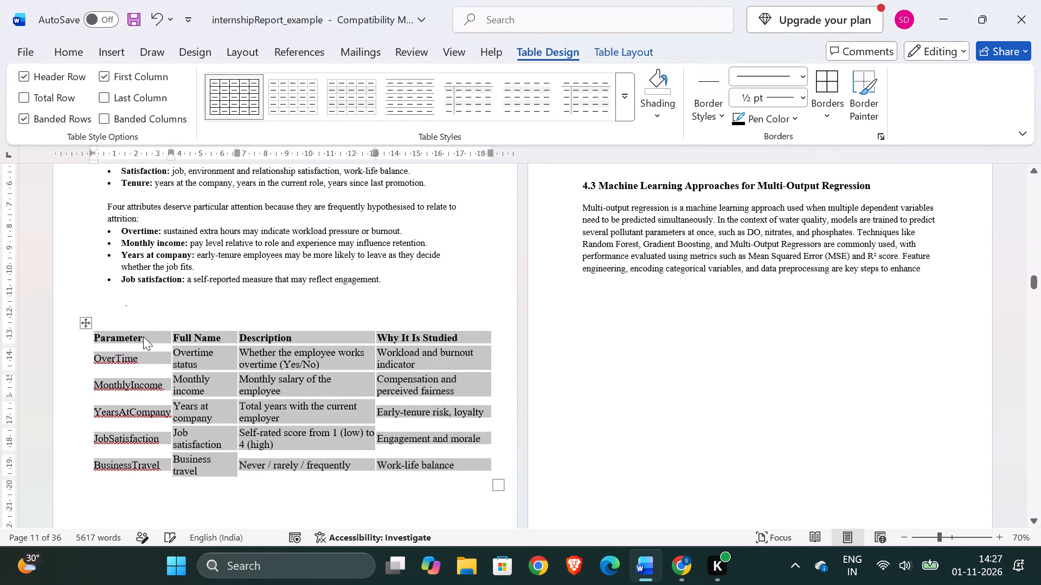
Apply all borders to the attrition parameter table, and give it the plain single-line grid table style.
left_click(837, 115)
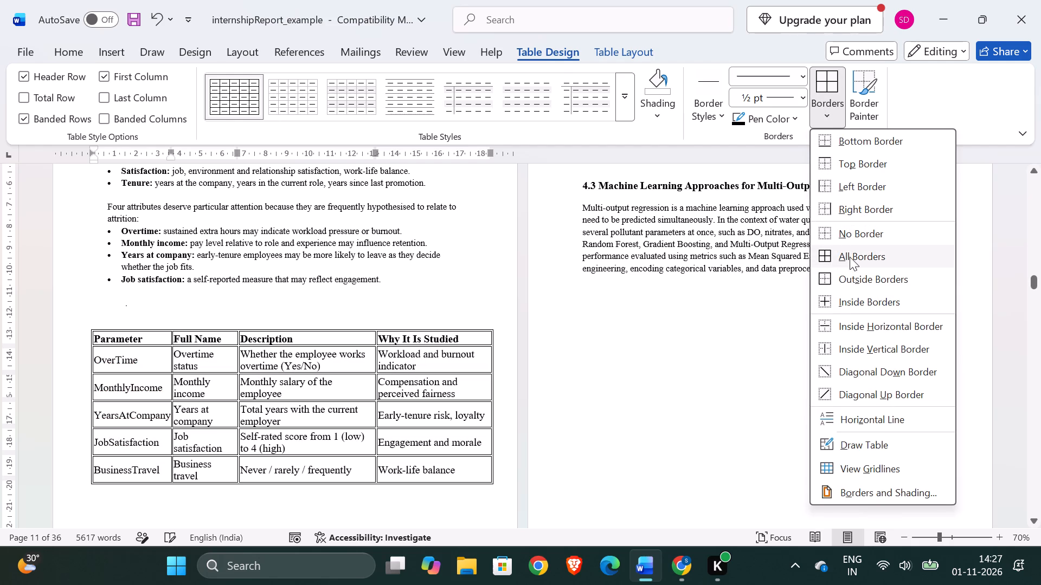
left_click(850, 257)
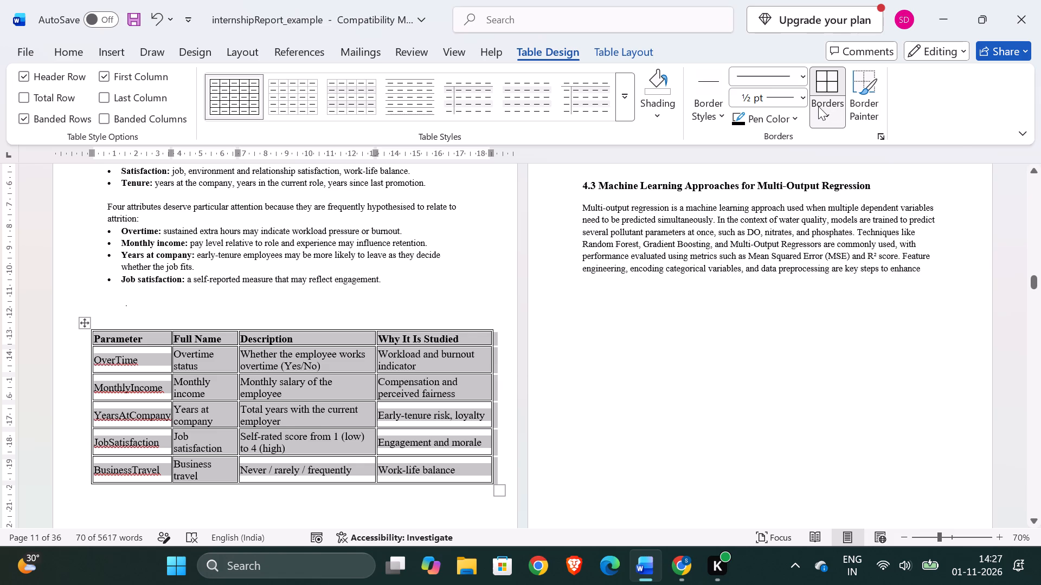
left_click(238, 95)
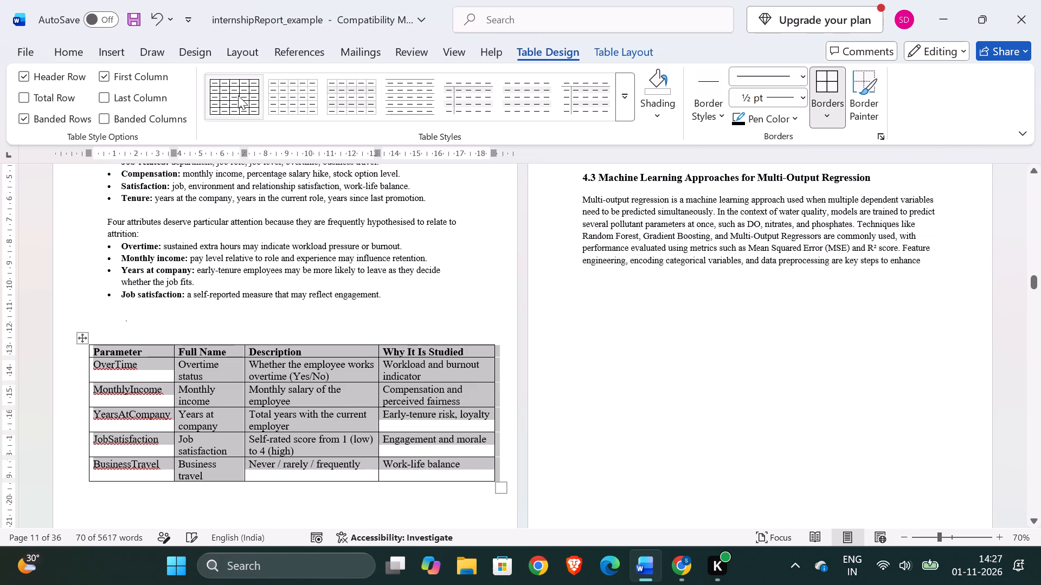
left_click(581, 463)
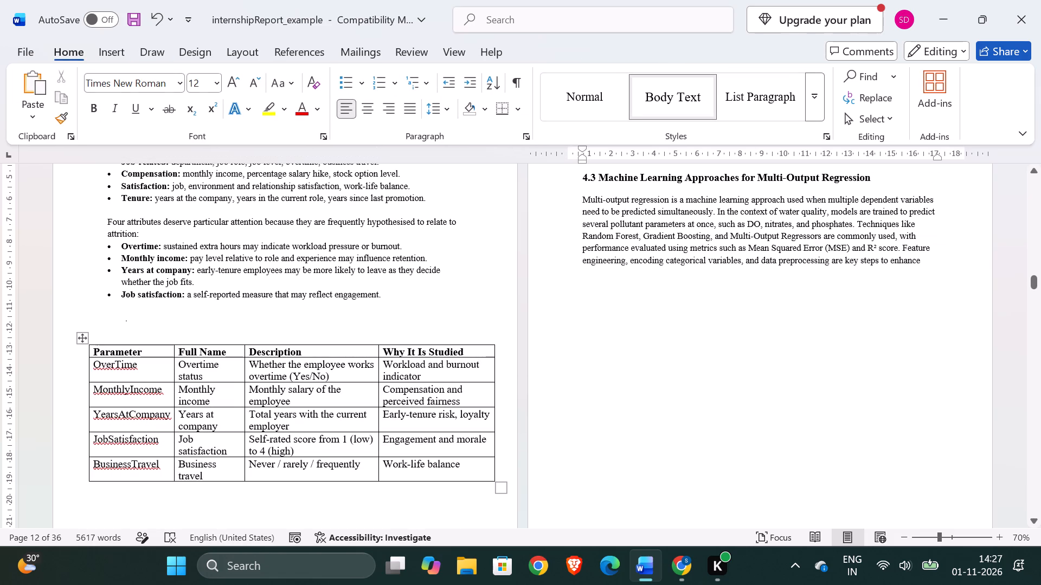
Resize the parameter table narrower and slightly taller so its outer edge lines up with the body text's right margin.
left_click_drag(502, 486, 457, 504)
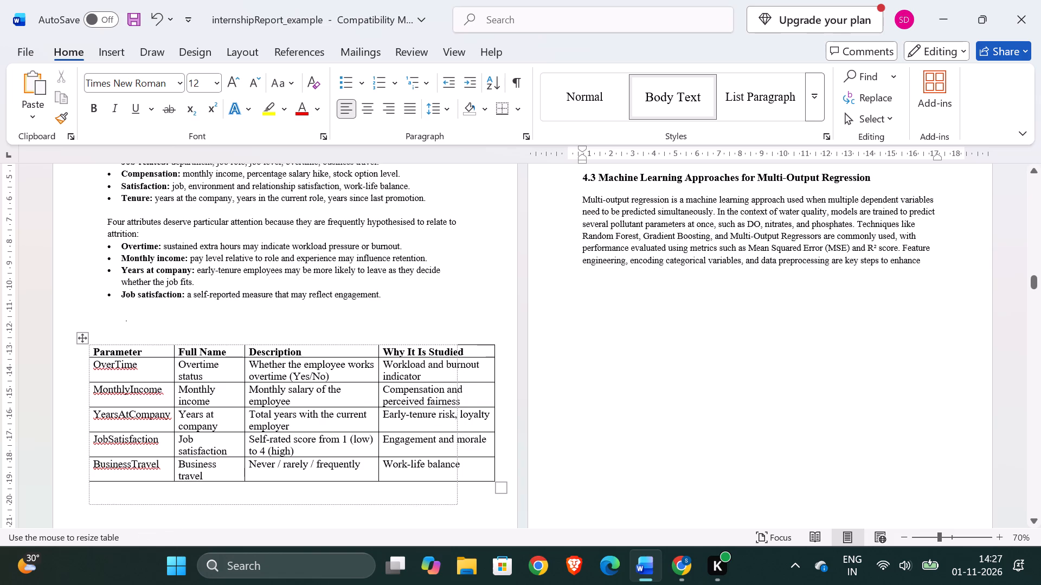
left_click_drag(457, 504, 454, 506)
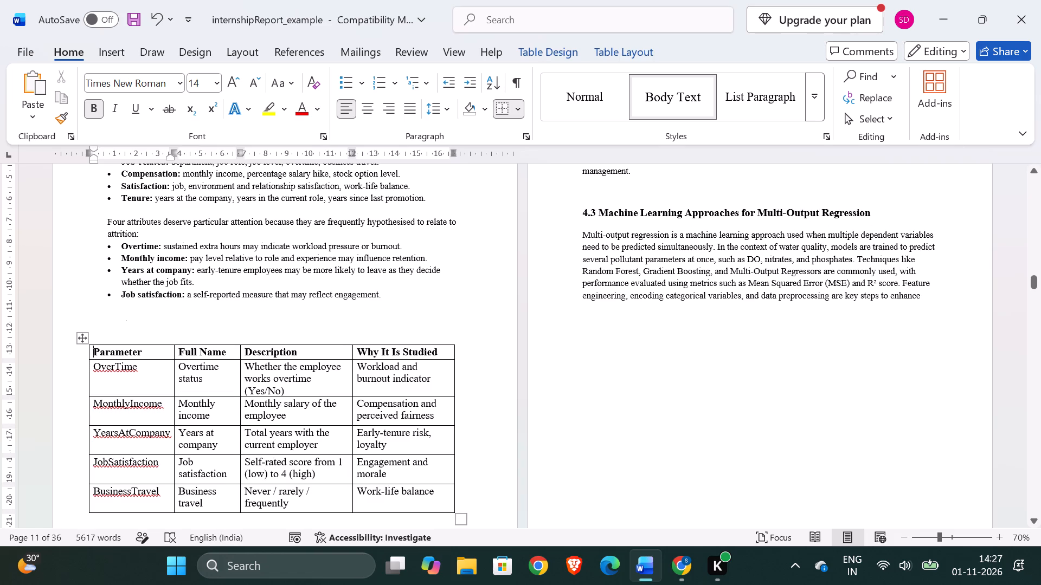
Adjust the parameter table's outer edge and resize the table slightly narrower with noticeably taller rows.
left_click_drag(453, 349, 446, 344)
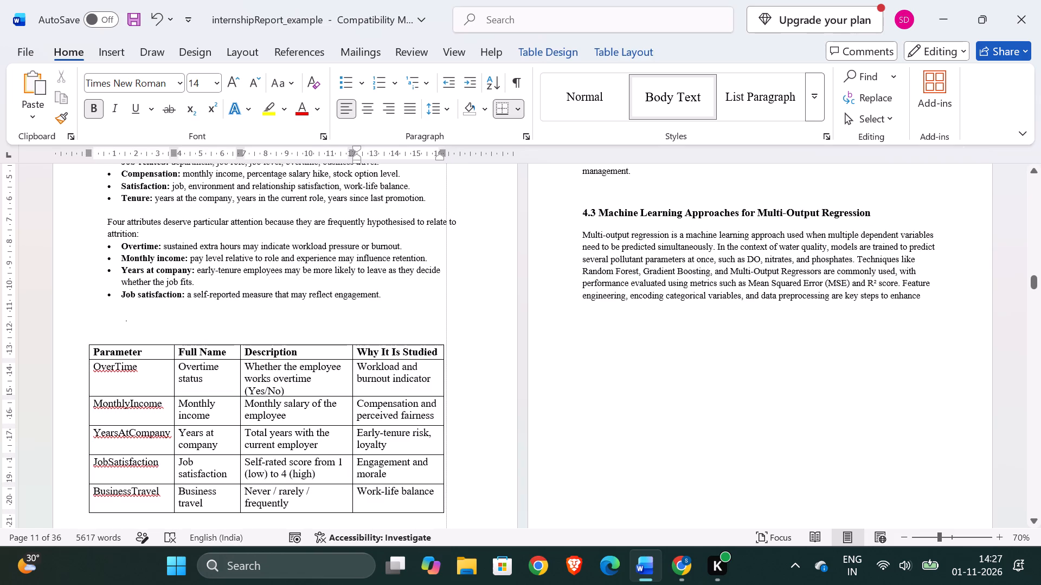
left_click_drag(446, 344, 461, 344)
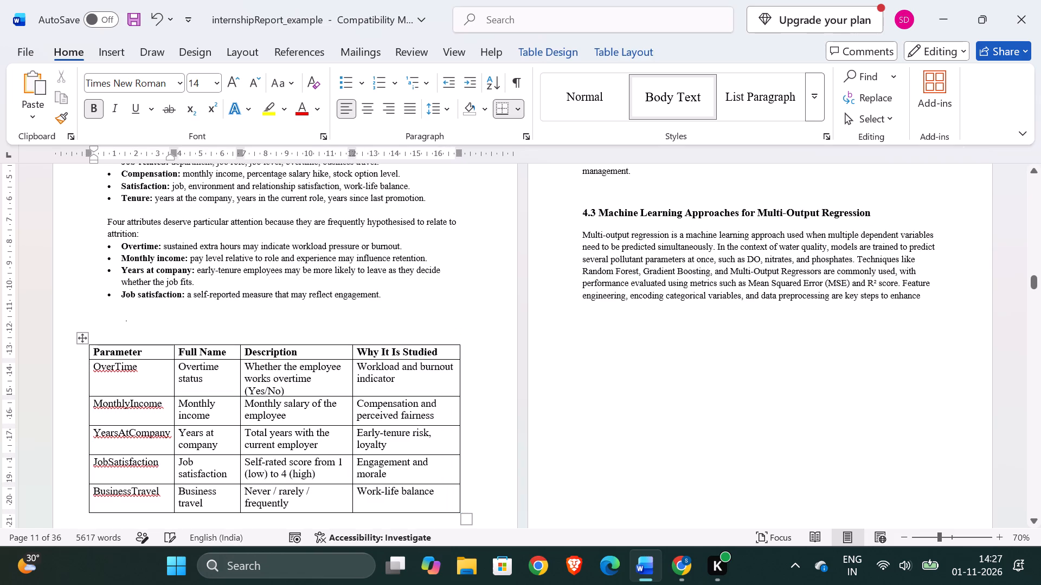
left_click(323, 447)
left_click_drag(460, 516, 447, 425)
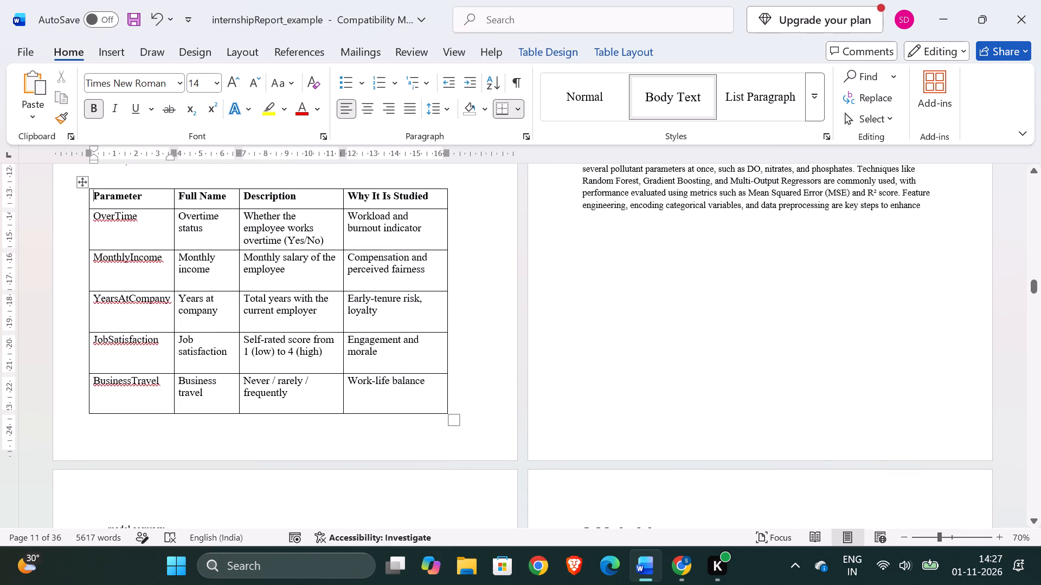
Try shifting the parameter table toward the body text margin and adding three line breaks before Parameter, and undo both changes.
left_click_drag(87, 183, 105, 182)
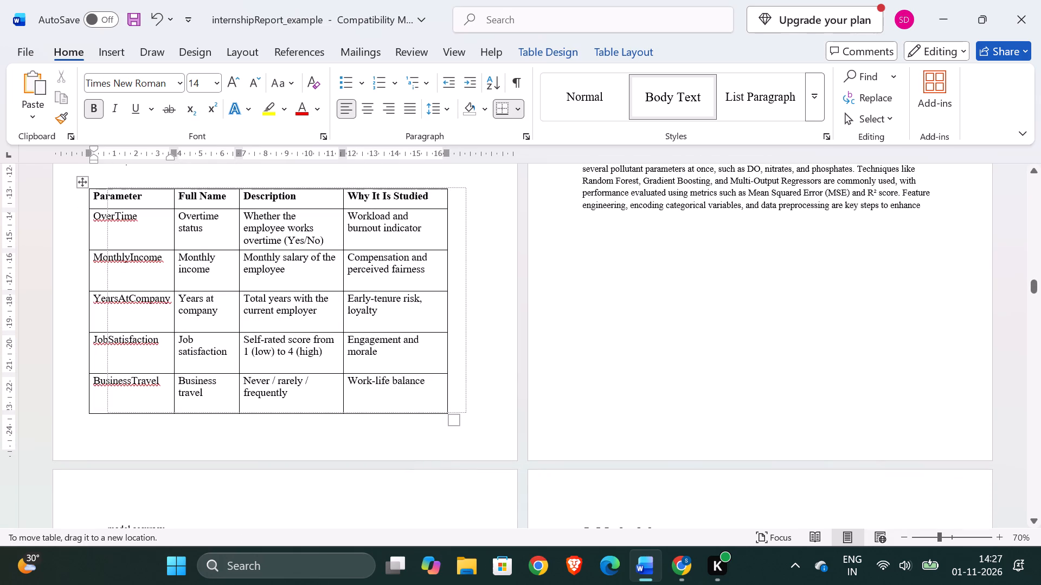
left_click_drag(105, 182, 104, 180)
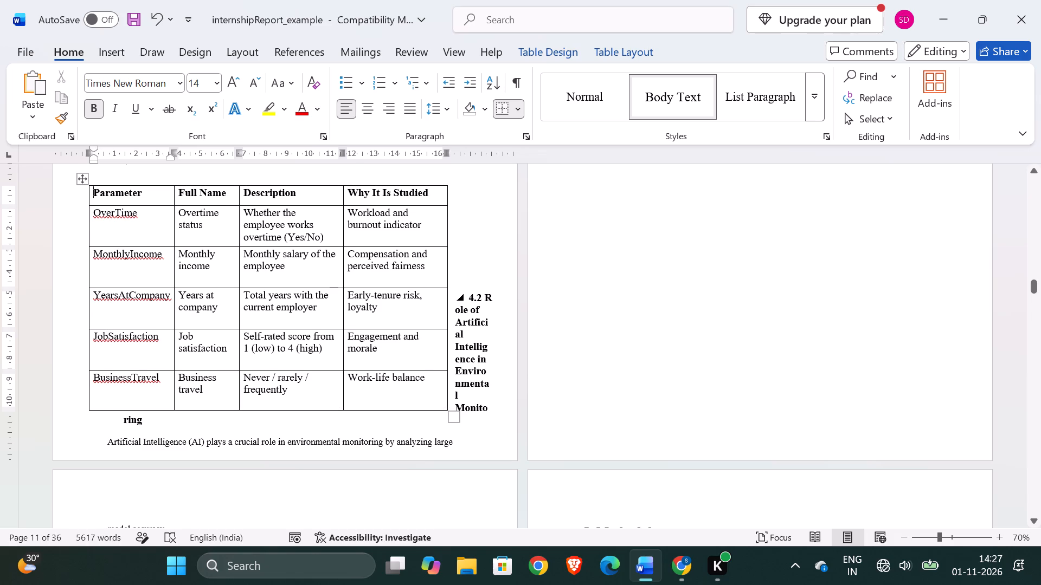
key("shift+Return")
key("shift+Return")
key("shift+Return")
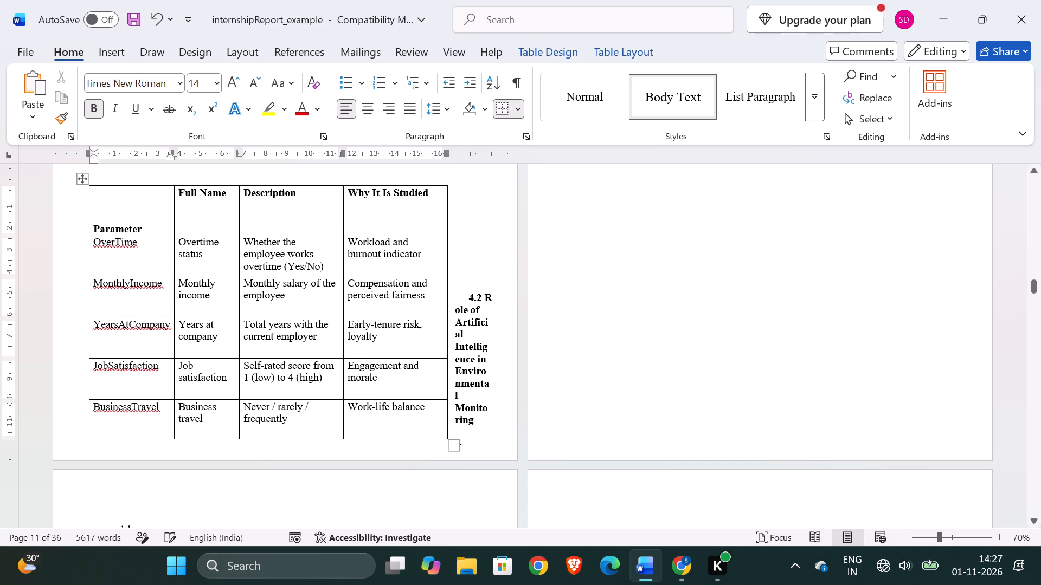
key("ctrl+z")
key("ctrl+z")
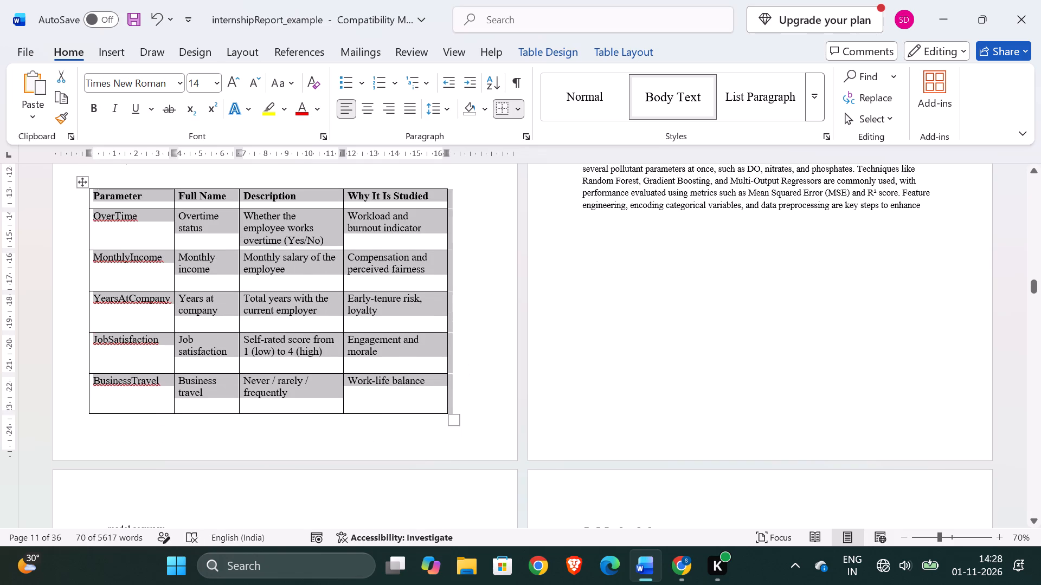
Move the whole parameter table slightly to the right so it sits closer in line with the body text above.
scroll(584, 362, "up", 1)
left_click(540, 314)
scroll(540, 314, "down", 1)
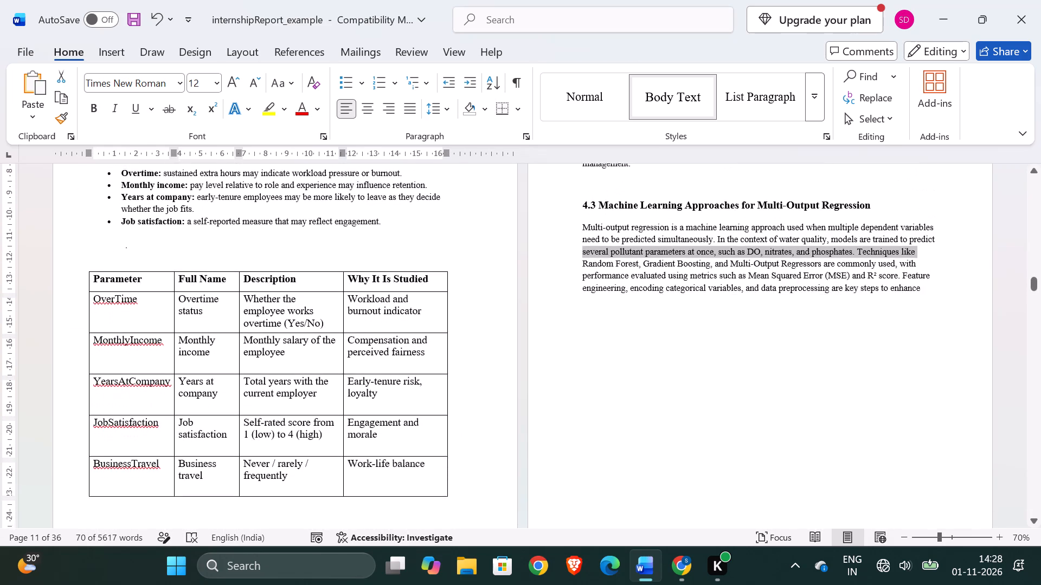
left_click(89, 255)
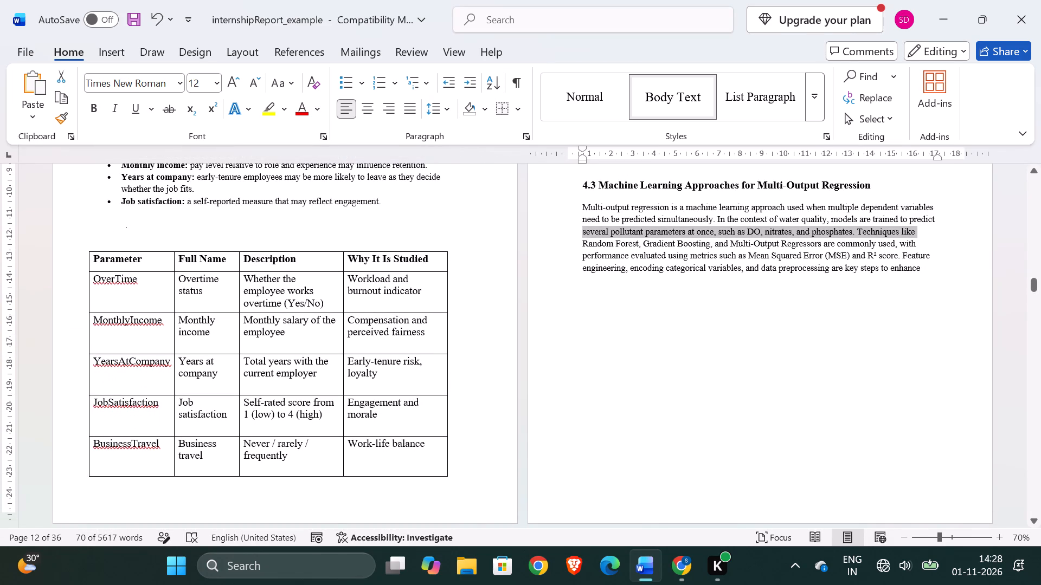
left_click(133, 283)
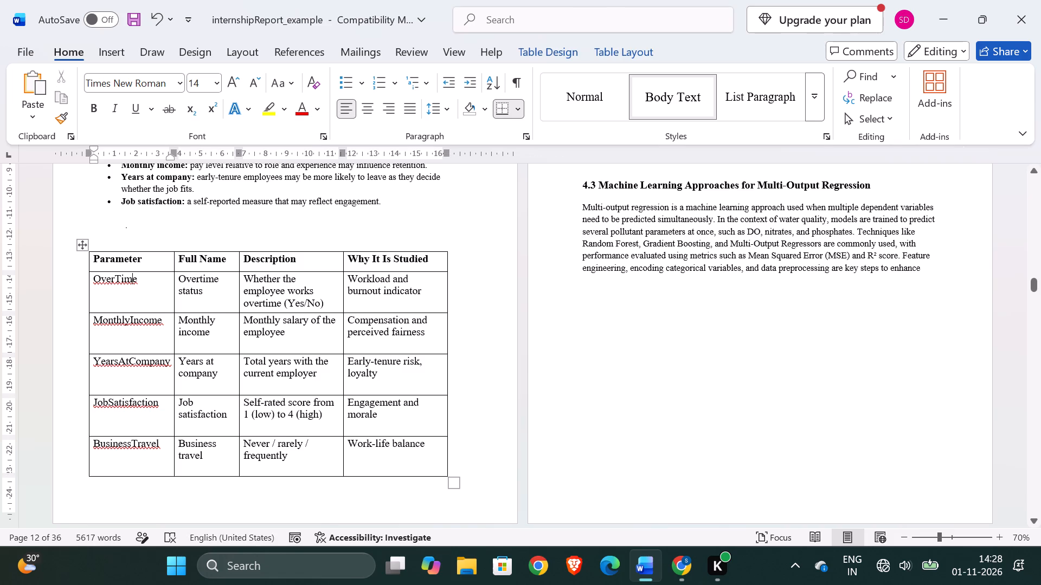
left_click_drag(408, 467, 91, 262)
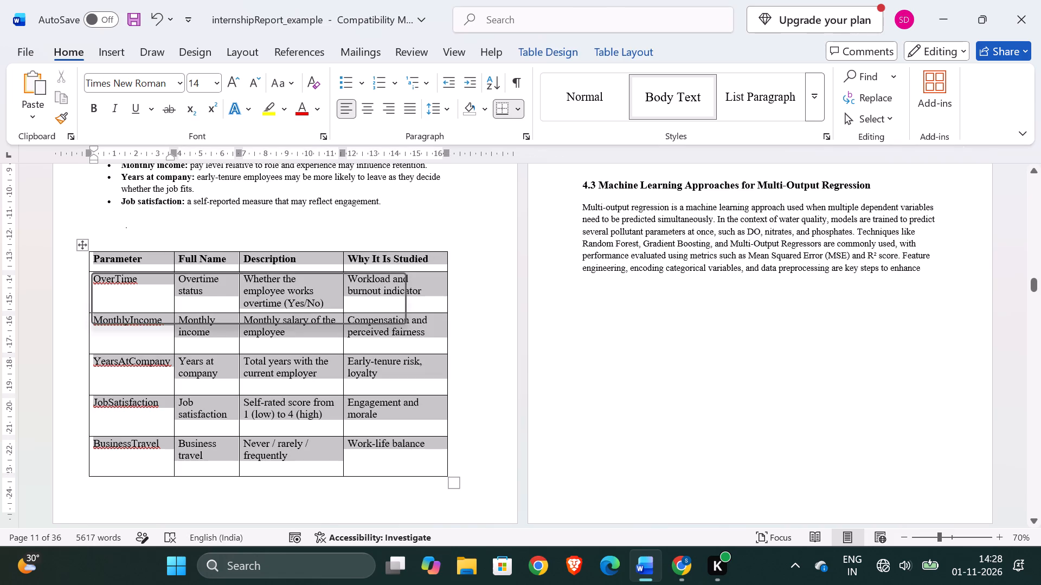
left_click_drag(81, 248, 102, 248)
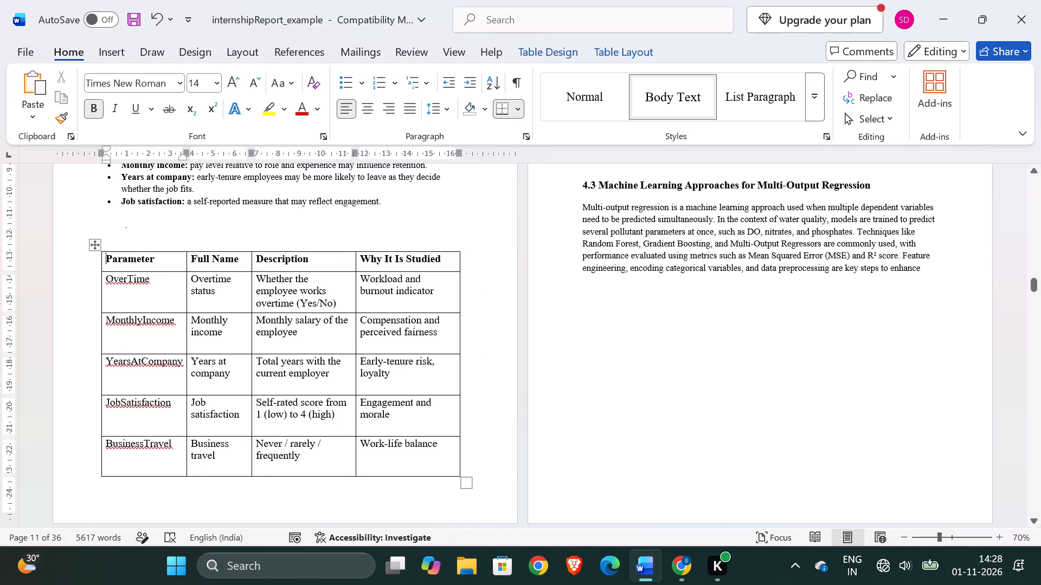
left_click(432, 216)
Set the section 4.1 heading and all its body text and bullets to font size 12.
scroll(432, 216, "up", 2)
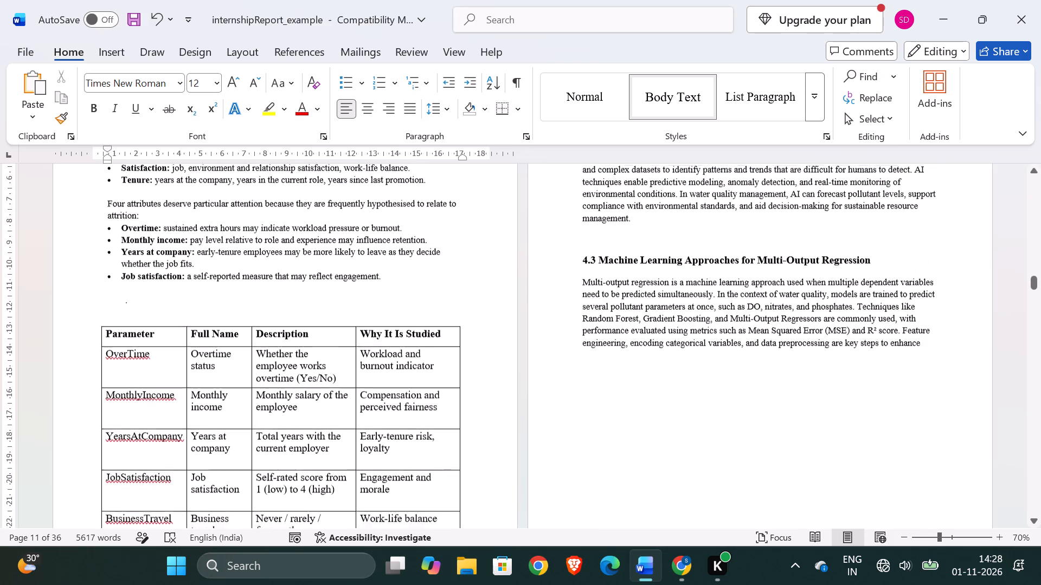
scroll(432, 216, "up", 2)
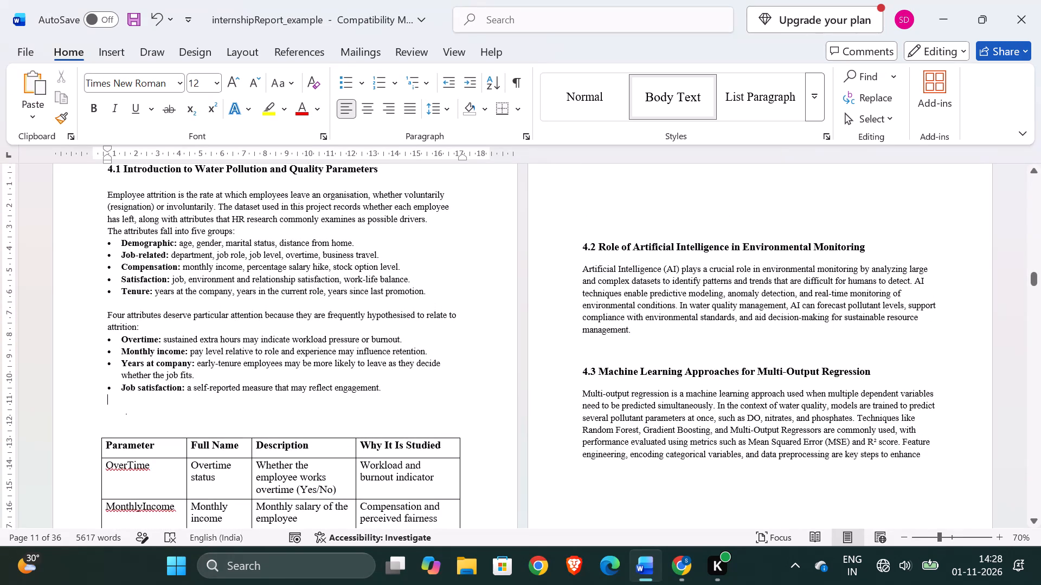
left_click(388, 391)
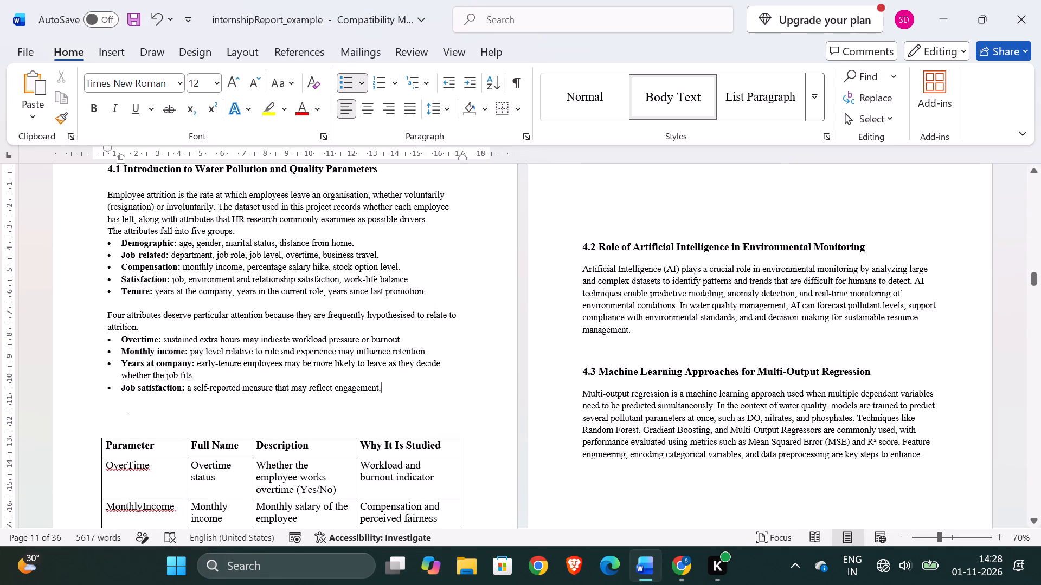
left_click_drag(388, 391, 113, 181)
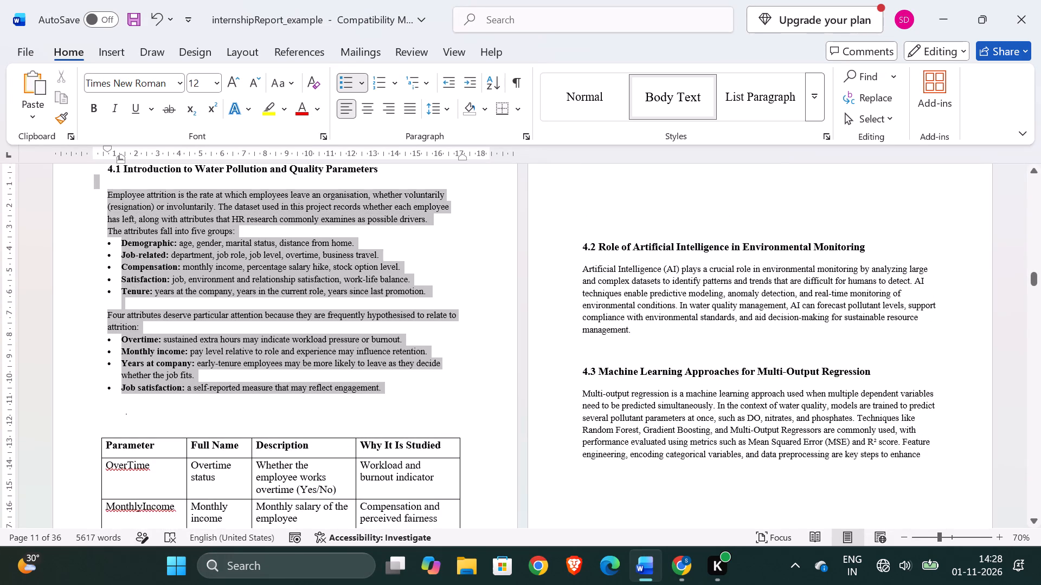
left_click_drag(113, 181, 107, 174)
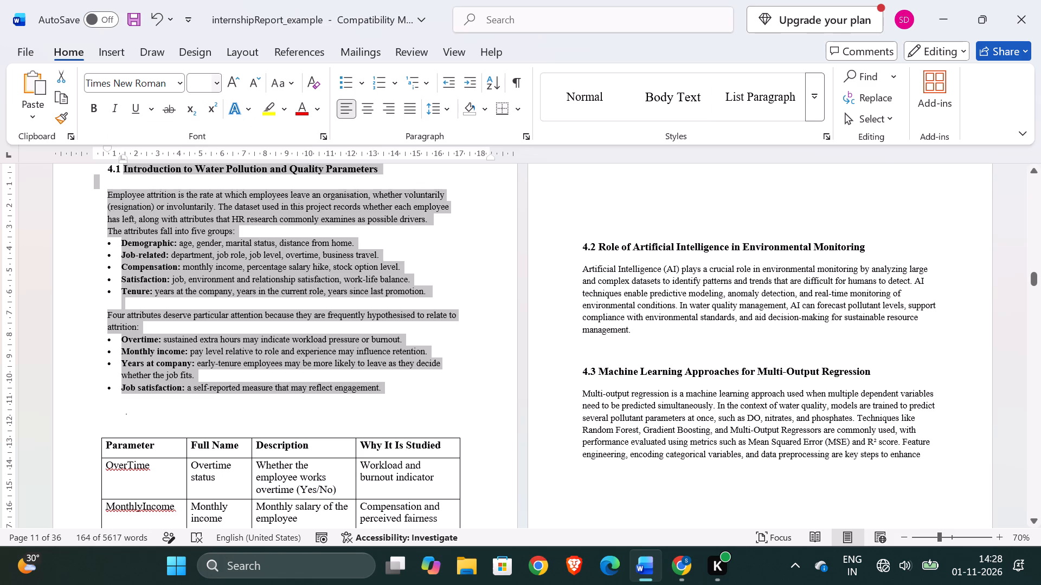
left_click(201, 80)
type("12")
key("Return")
left_click(372, 321)
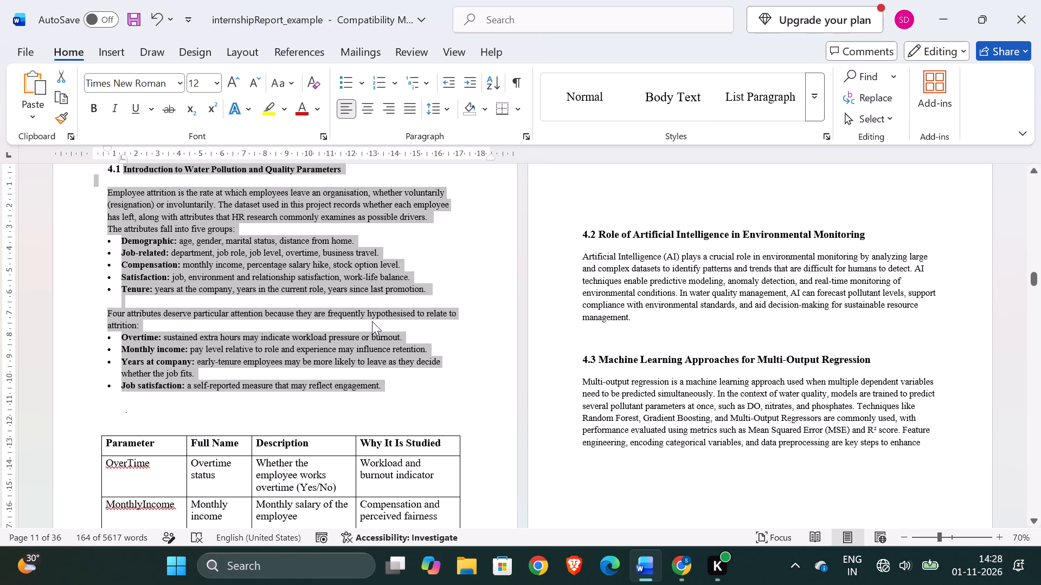
Set the "Overtime status" cell text in the parameter table to font size 12.
scroll(372, 321, "down", 1)
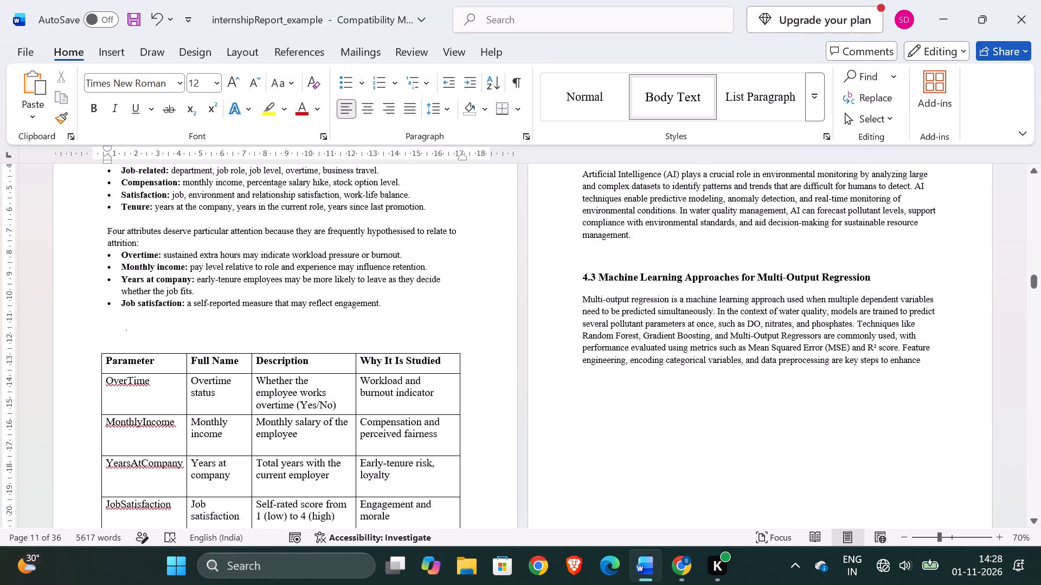
scroll(390, 431, "down", 1)
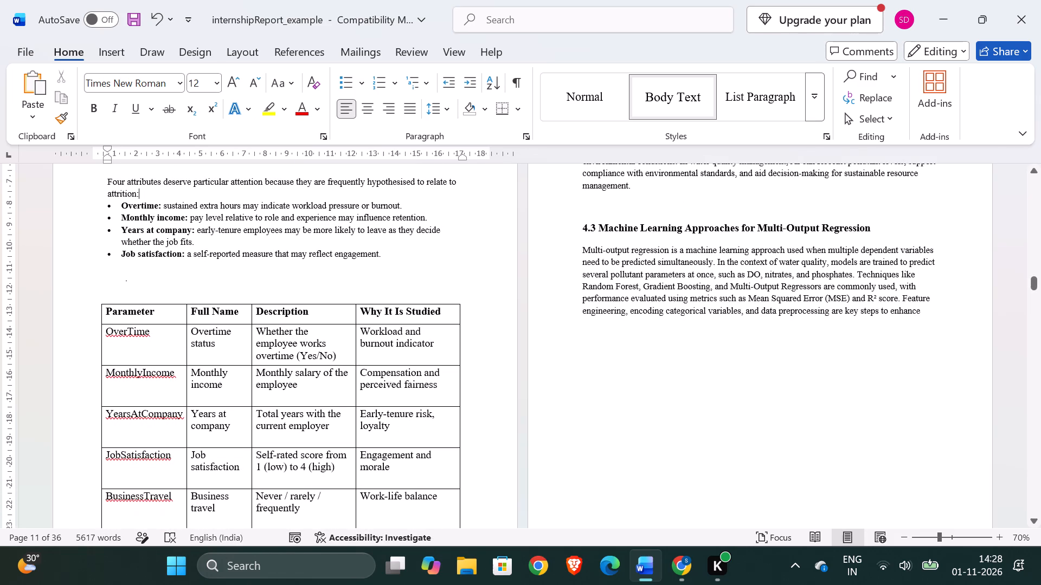
left_click_drag(220, 350, 191, 335)
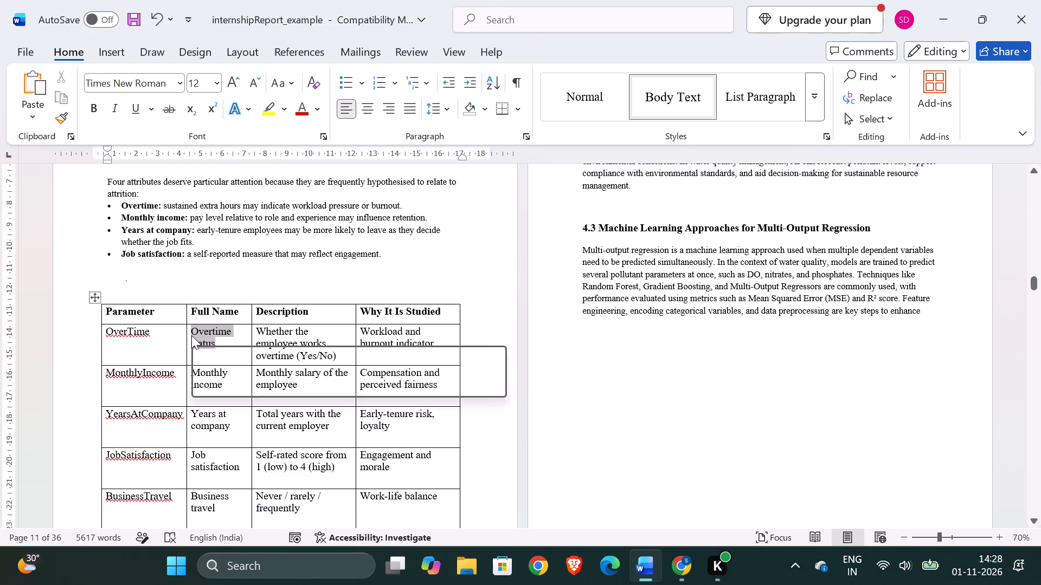
left_click(198, 86)
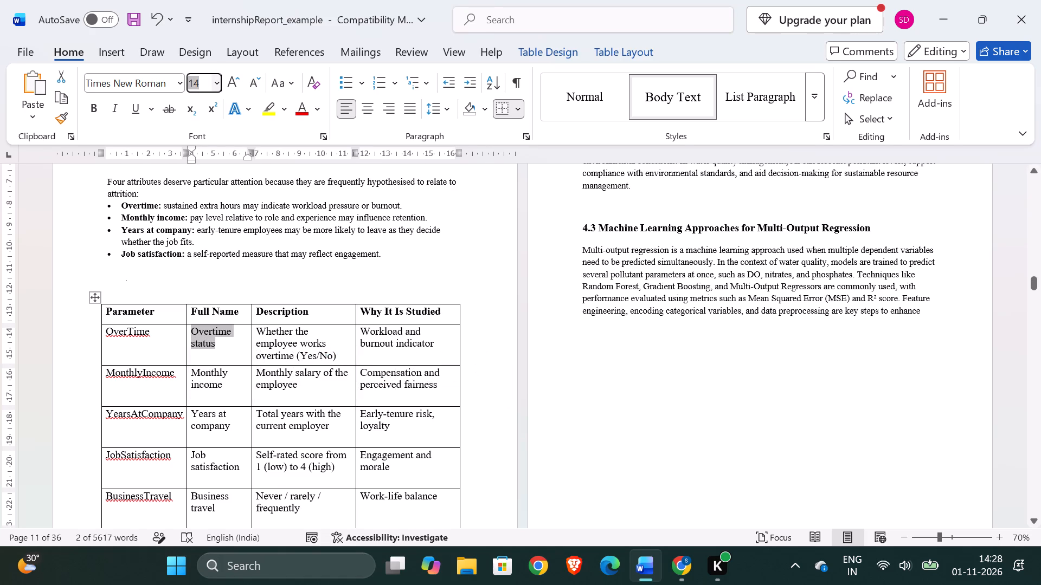
key("BackSpace")
type("12")
left_click(461, 188)
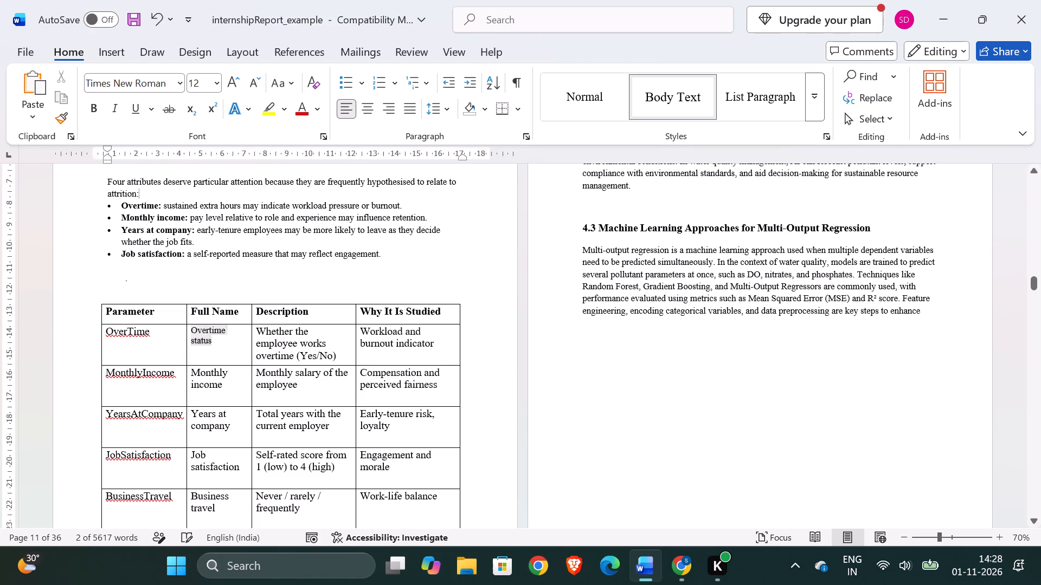
Set all text in the parameter table, including the header row, to font size 12.
scroll(394, 365, "down", 1)
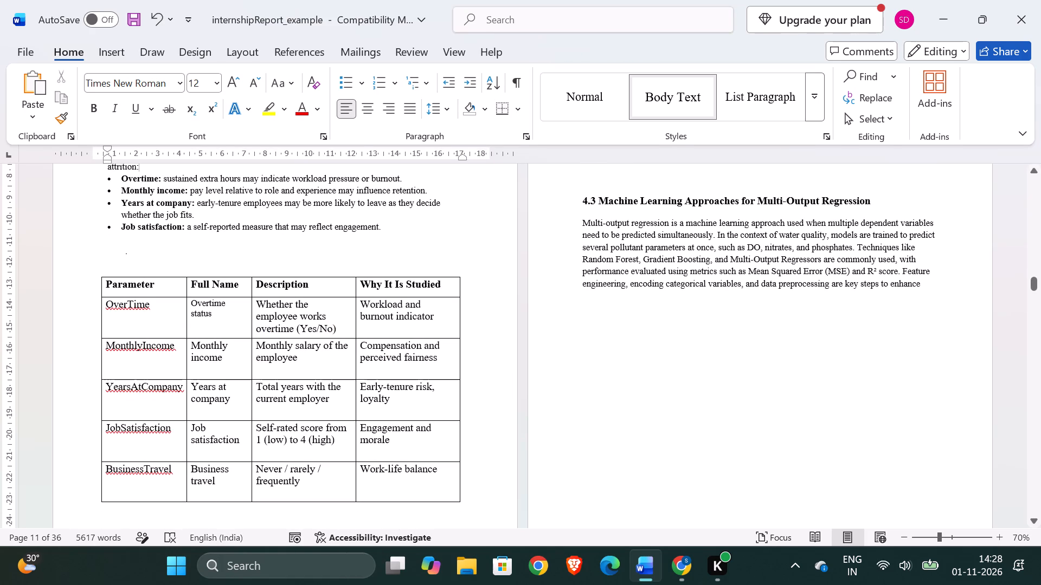
left_click_drag(444, 480, 112, 291)
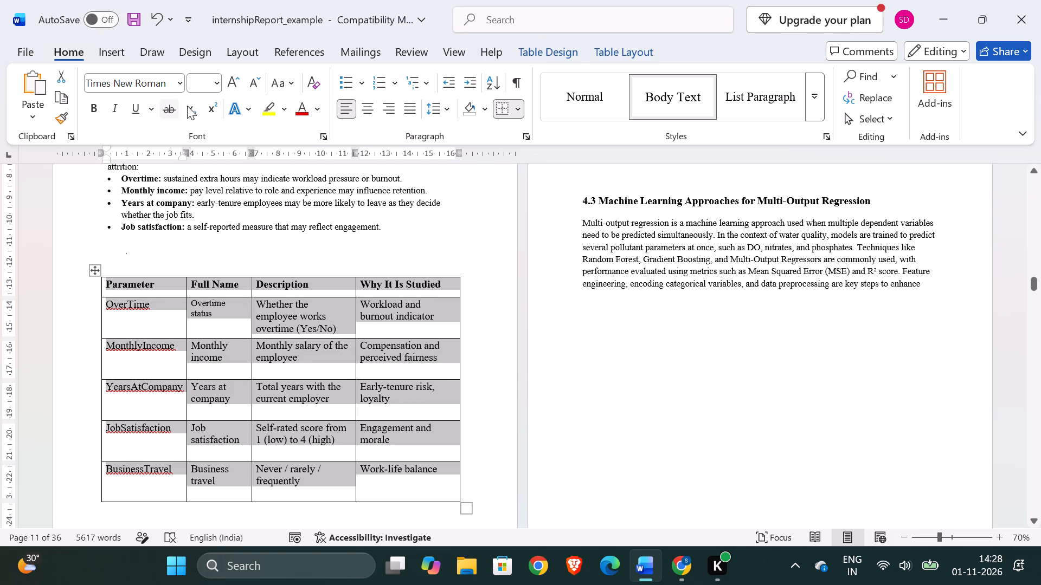
left_click(200, 82)
type("12")
key("Return")
left_click(486, 288)
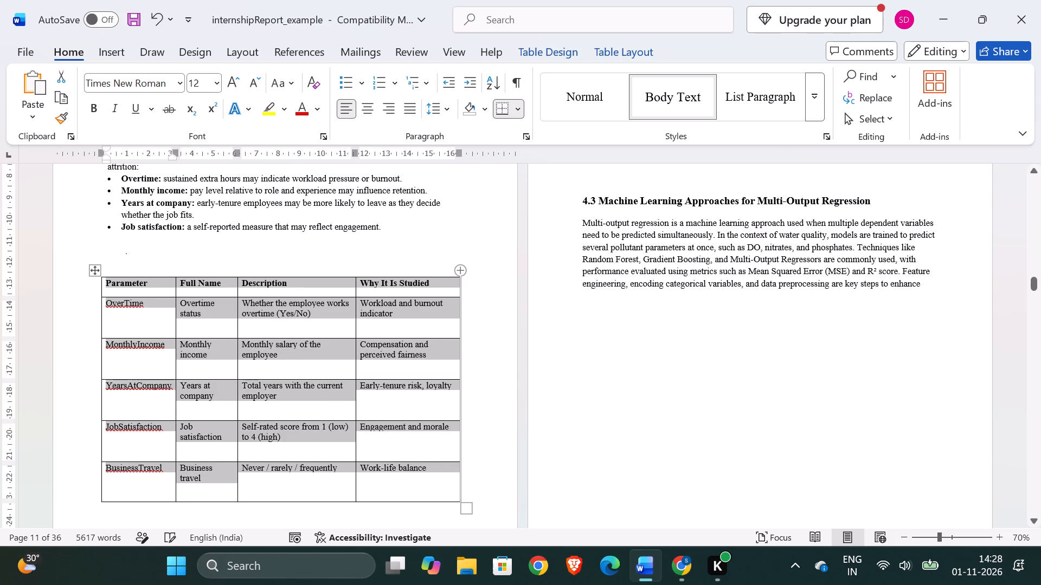
Set the text of the entire document to font size 12.
key("ctrl+a")
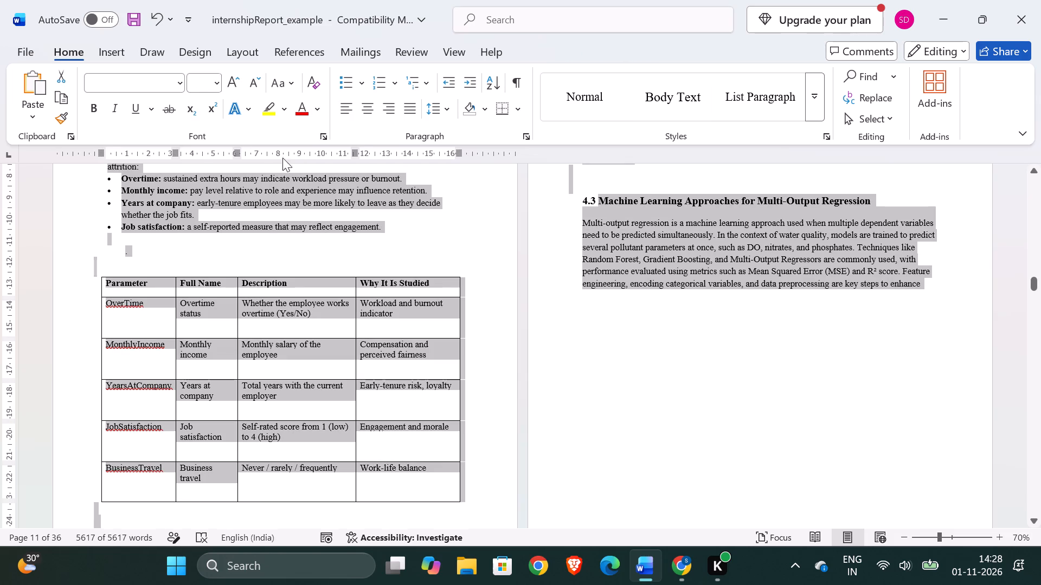
left_click(204, 87)
type("12")
key("Return")
left_click(542, 438)
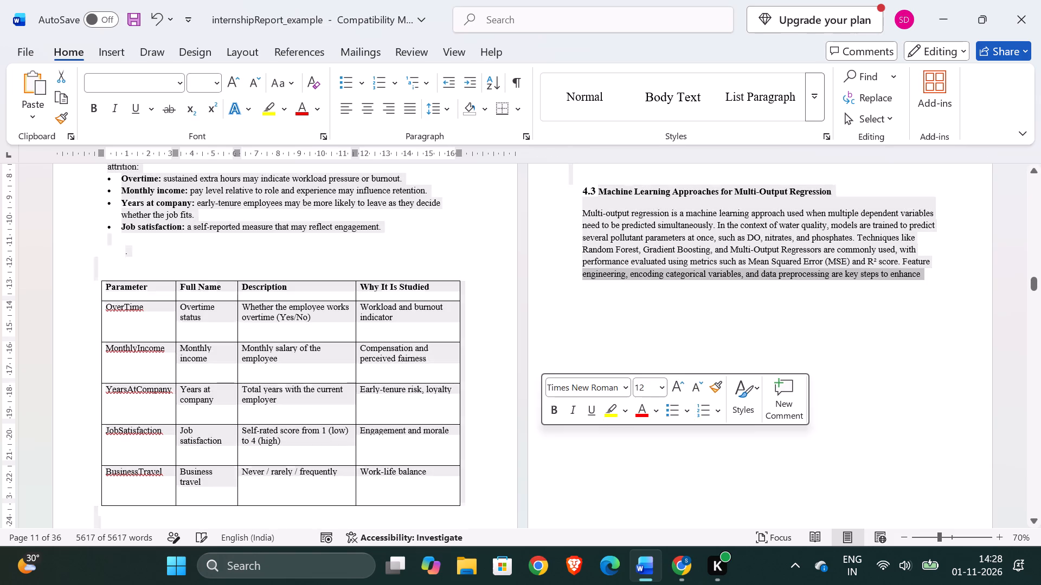
Remove extra blank space above the 4.2 heading at the start of its page.
scroll(489, 356, "up", 1)
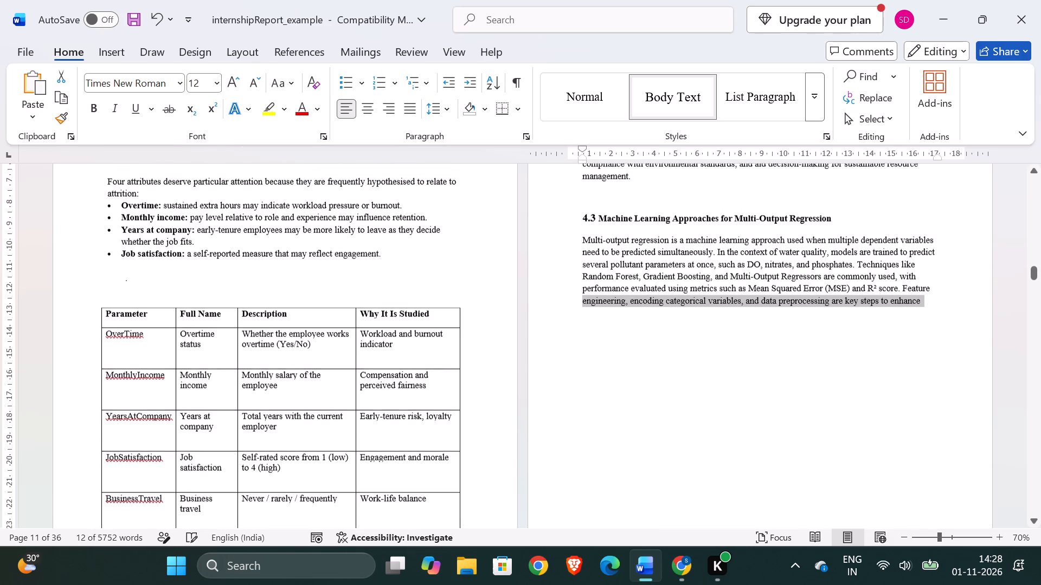
scroll(489, 356, "up", 2)
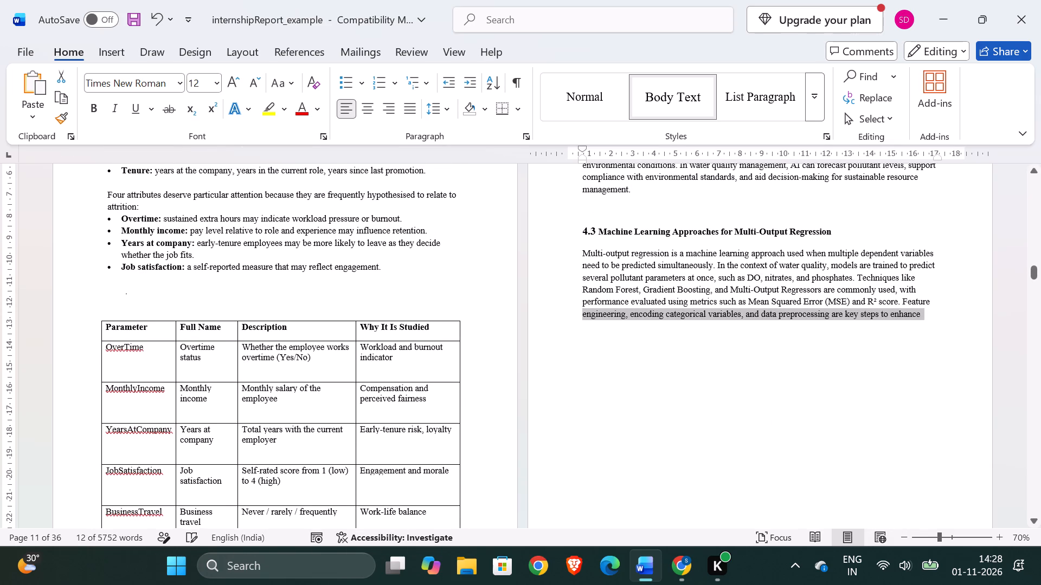
scroll(489, 356, "up", 2)
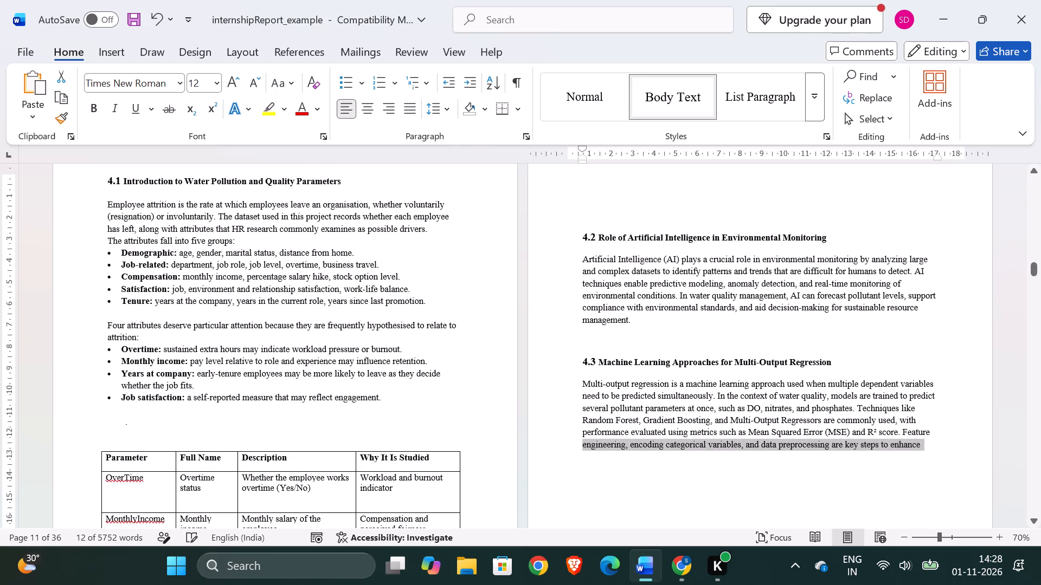
scroll(489, 356, "up", 1)
scroll(645, 281, "up", 1)
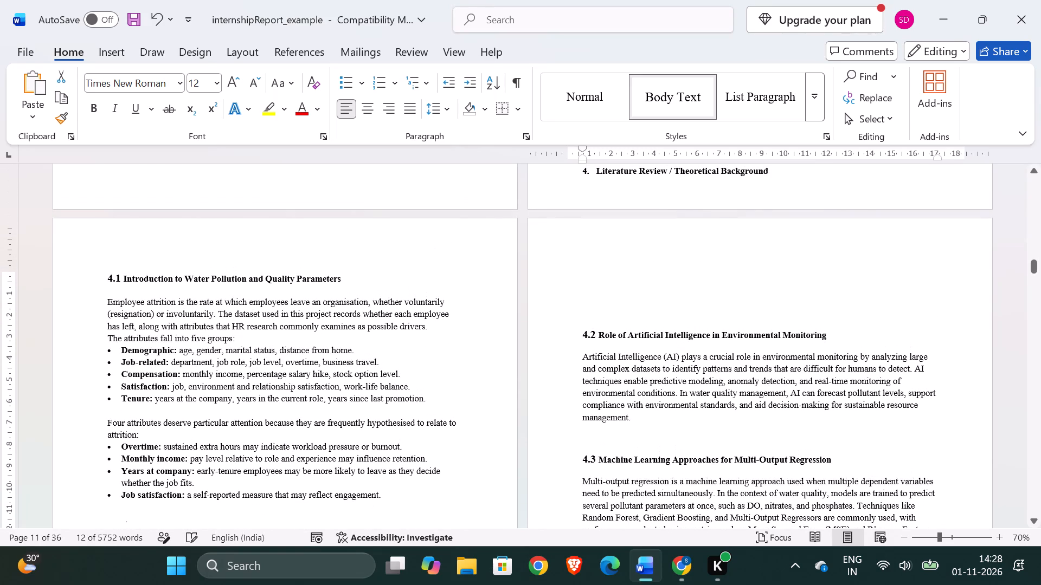
left_click(585, 301)
key("BackSpace")
key("BackSpace")
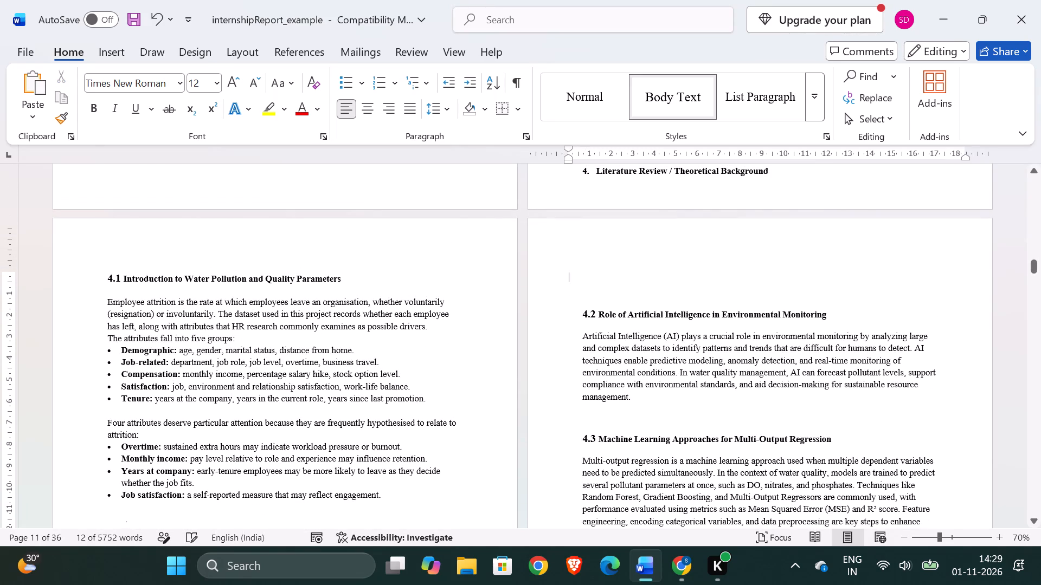
Remove one more blank line above the 4.2 heading at the start of its page.
key("BackSpace")
Insert blank lines after the section 3.4 paragraph to move the "Literature Review / Theoretical Background" heading onto the page with section 4.1.
scroll(585, 301, "up", 2)
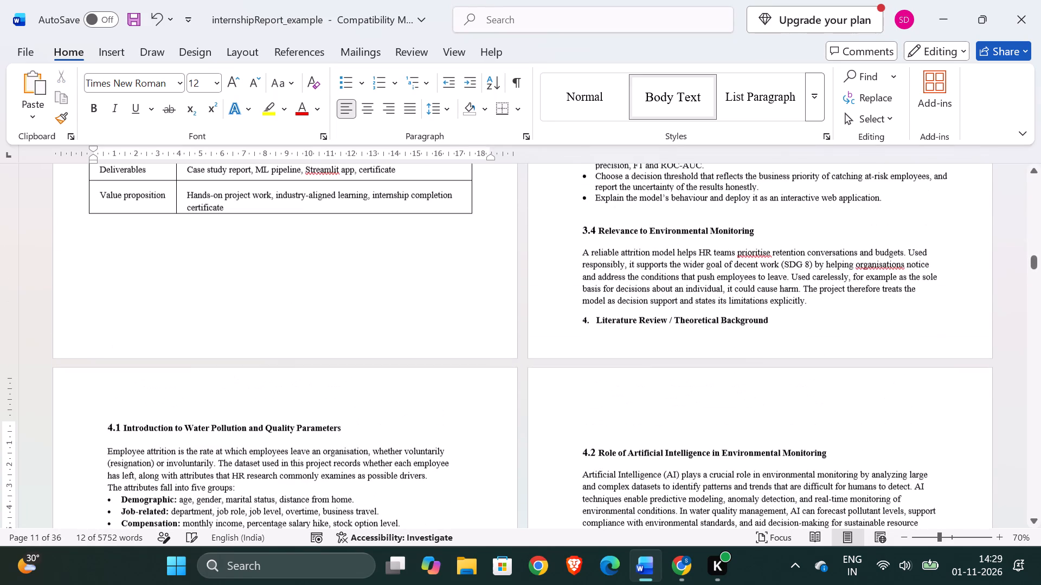
scroll(585, 301, "up", 2)
scroll(597, 344, "up", 1)
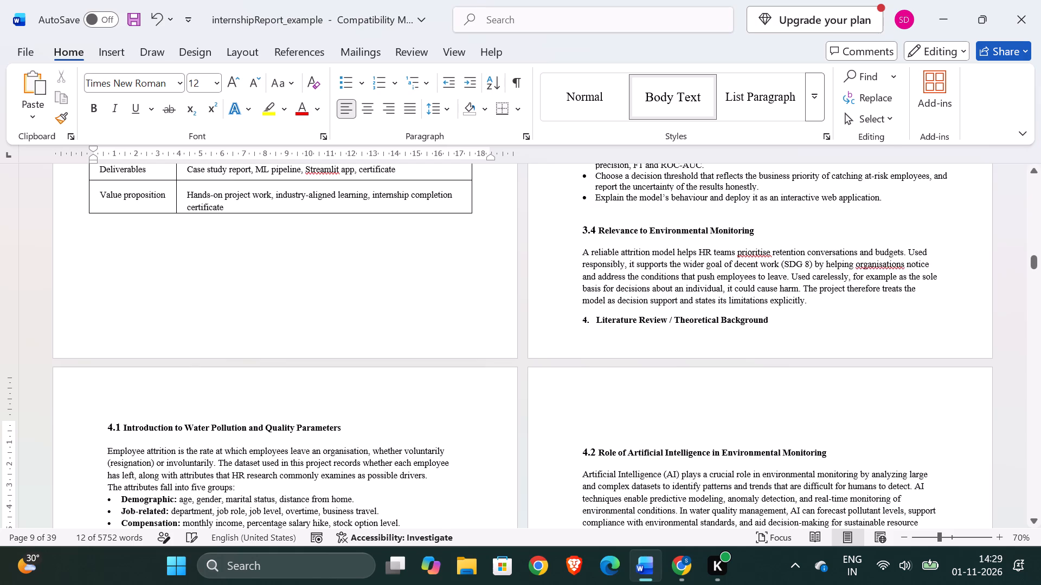
scroll(597, 344, "up", 1)
scroll(597, 344, "down", 1)
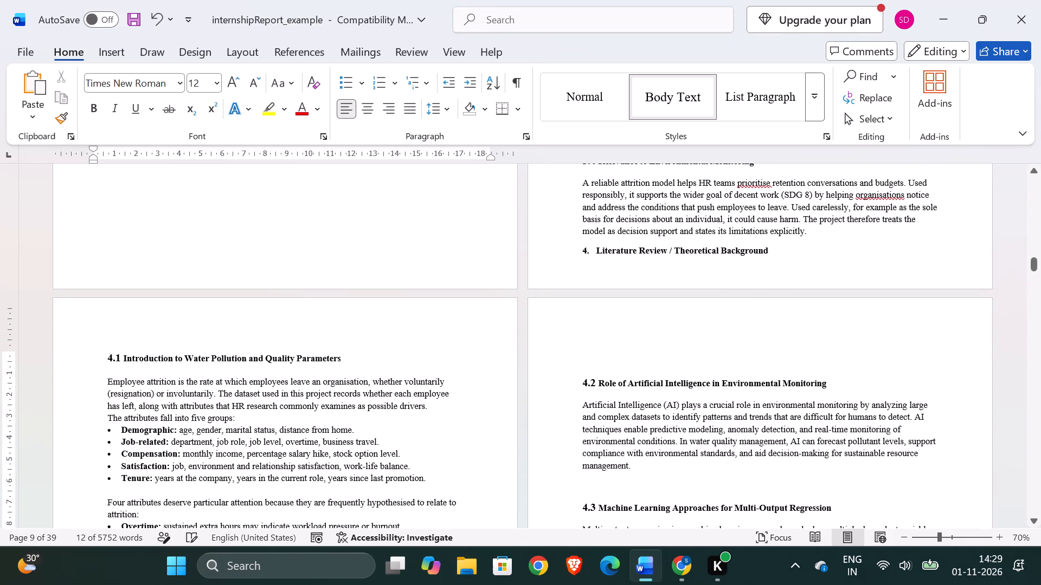
left_click(810, 231)
key("Return")
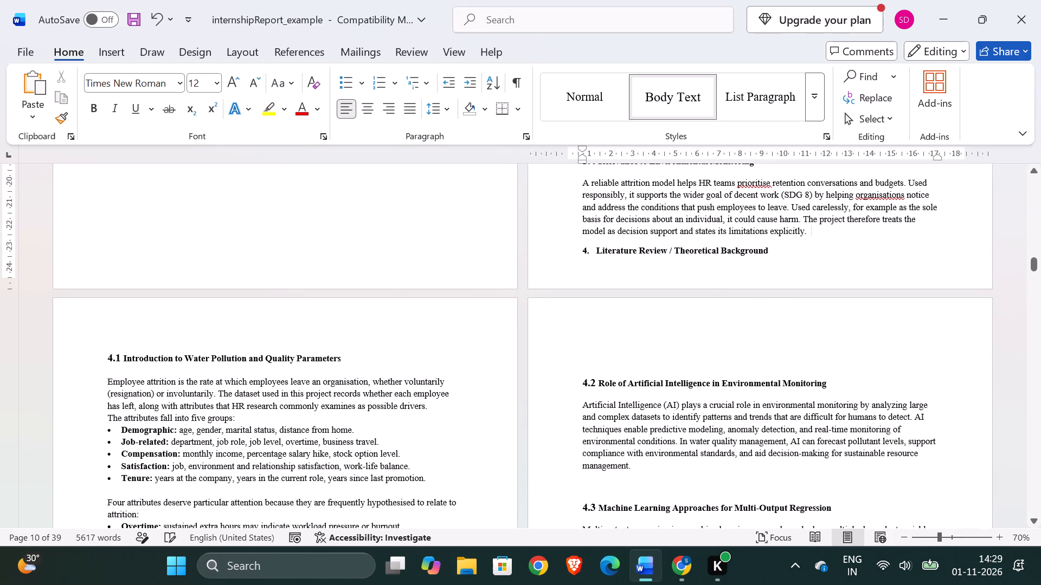
key("Return")
key("Return")
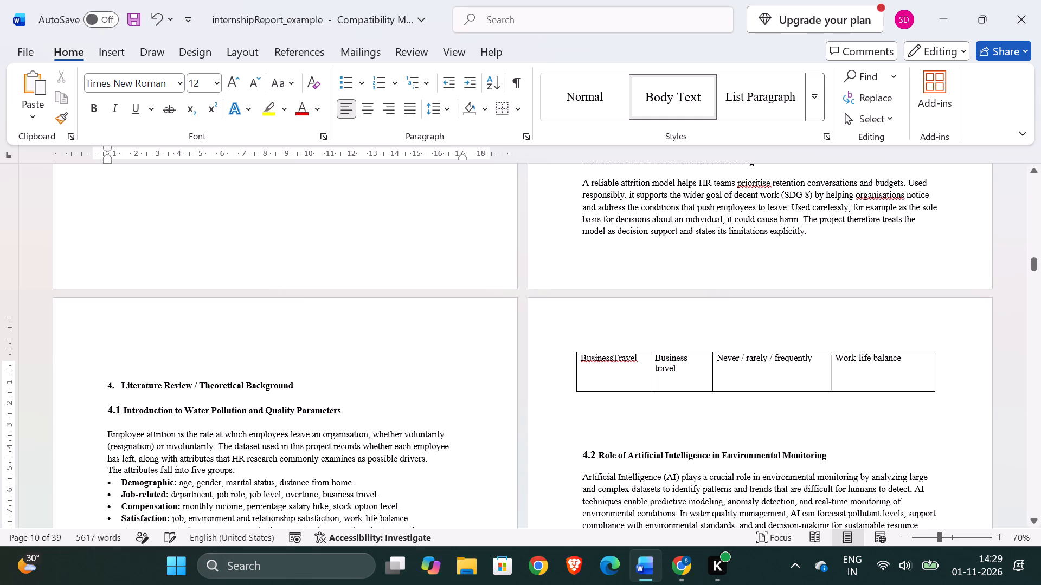
Set the text of the entire document to font size 12.
left_click(340, 382)
key("ctrl+a")
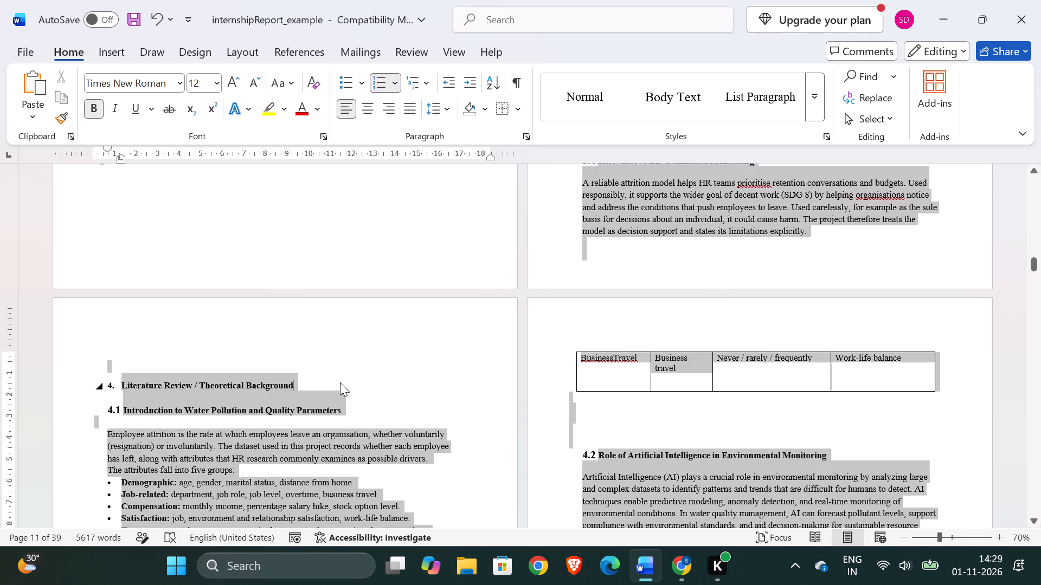
left_click(195, 81)
type("12")
key("Return")
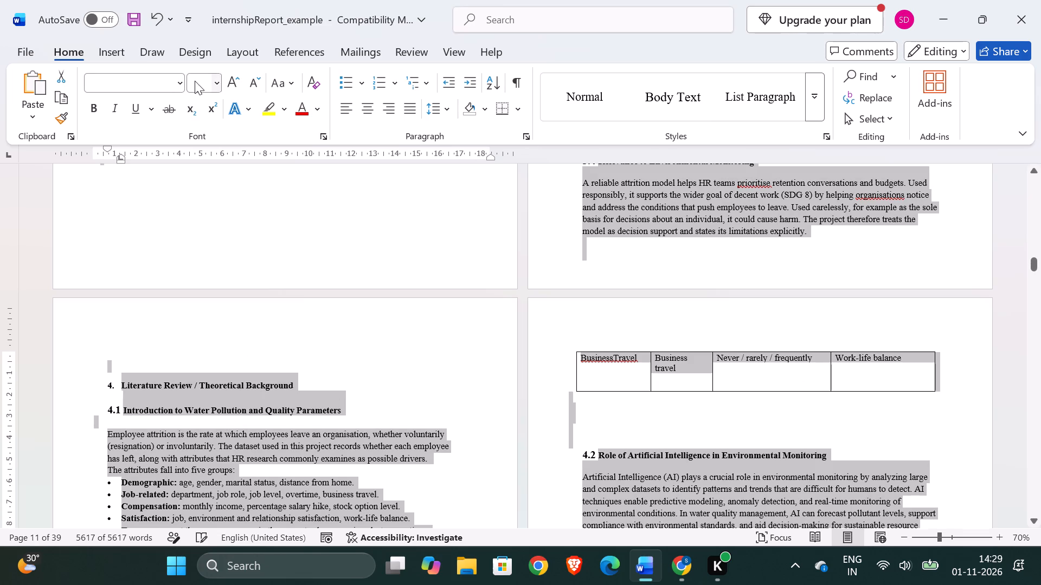
Set the chapter heading "4. Literature Review / Theoretical Background" to font size 14.
left_click(44, 376)
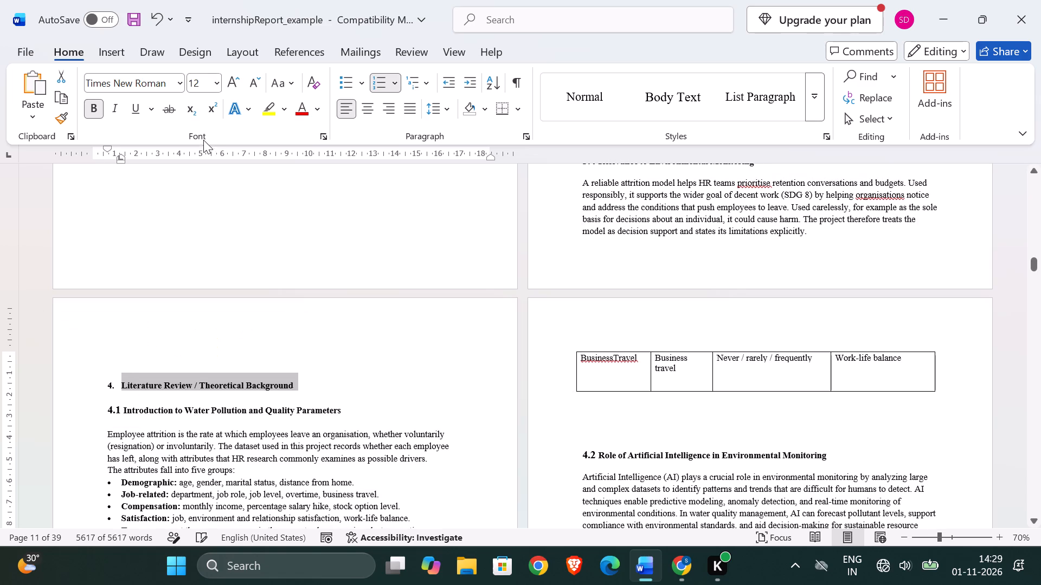
left_click(205, 83)
key("BackSpace")
type("14")
key("Return")
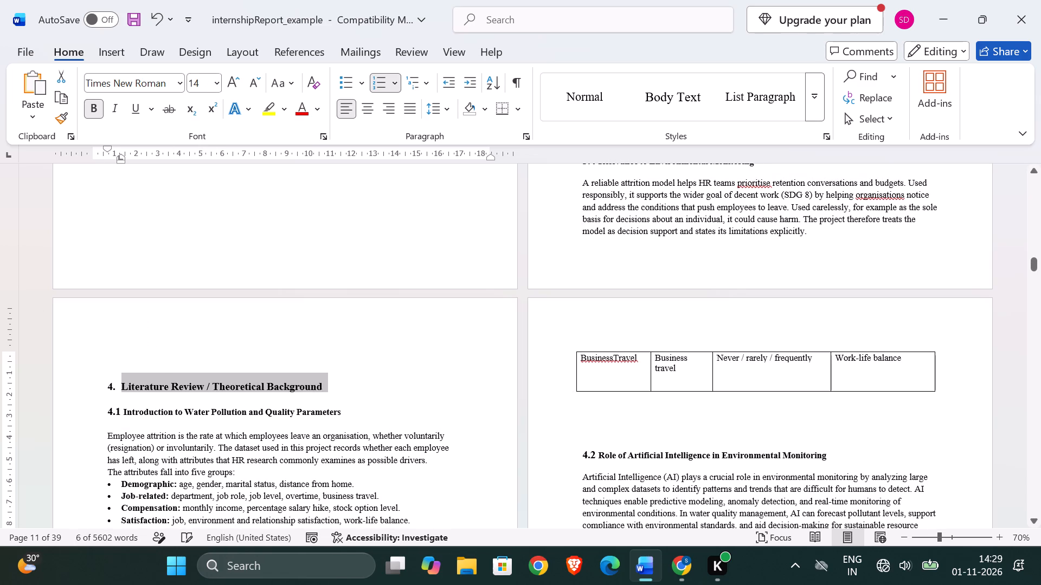
left_click(286, 326)
Delete the blank lines and stray dot between the "Job satisfaction" bullet and the parameter table to bring the BusinessTravel row onto the table's page.
scroll(286, 326, "up", 2)
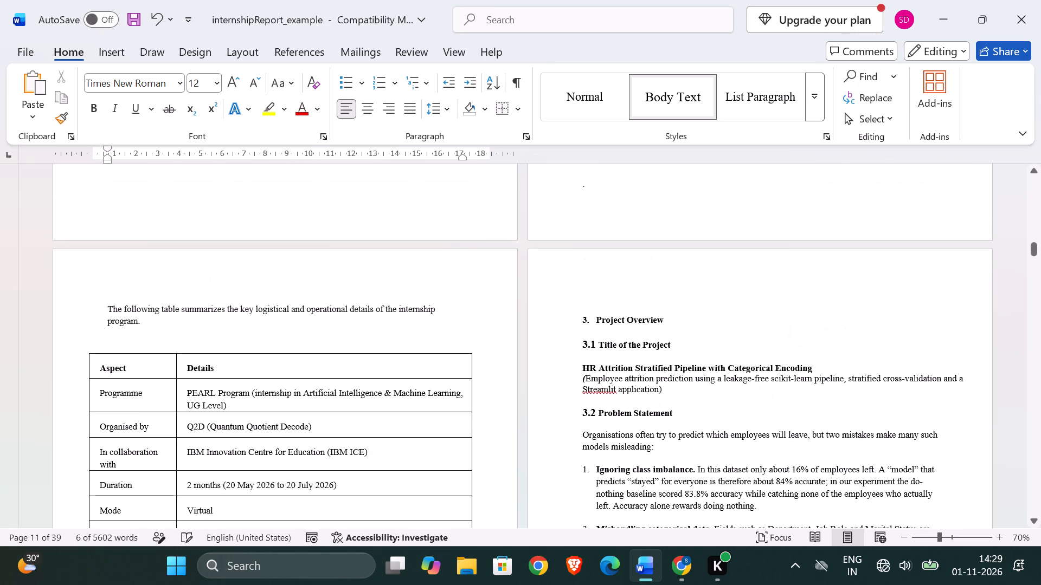
scroll(493, 434, "down", 1)
scroll(493, 434, "up", 1)
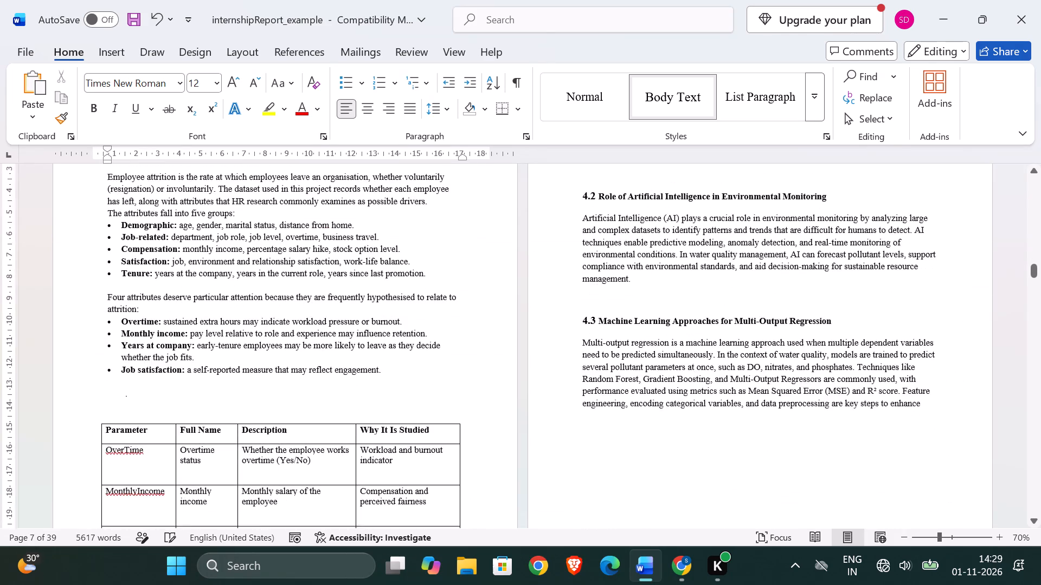
scroll(493, 434, "up", 1)
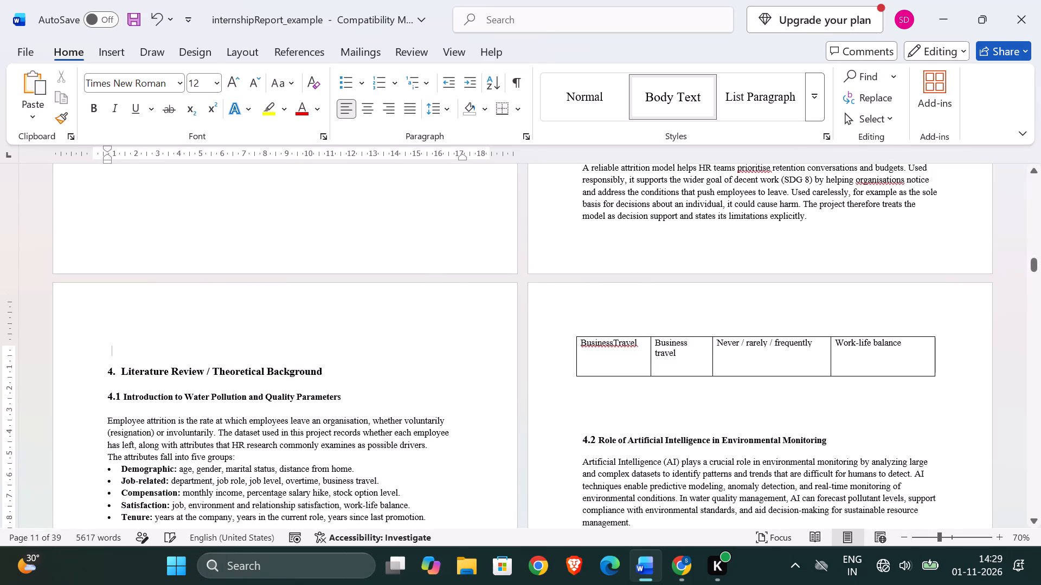
scroll(493, 434, "down", 1)
scroll(380, 403, "down", 2)
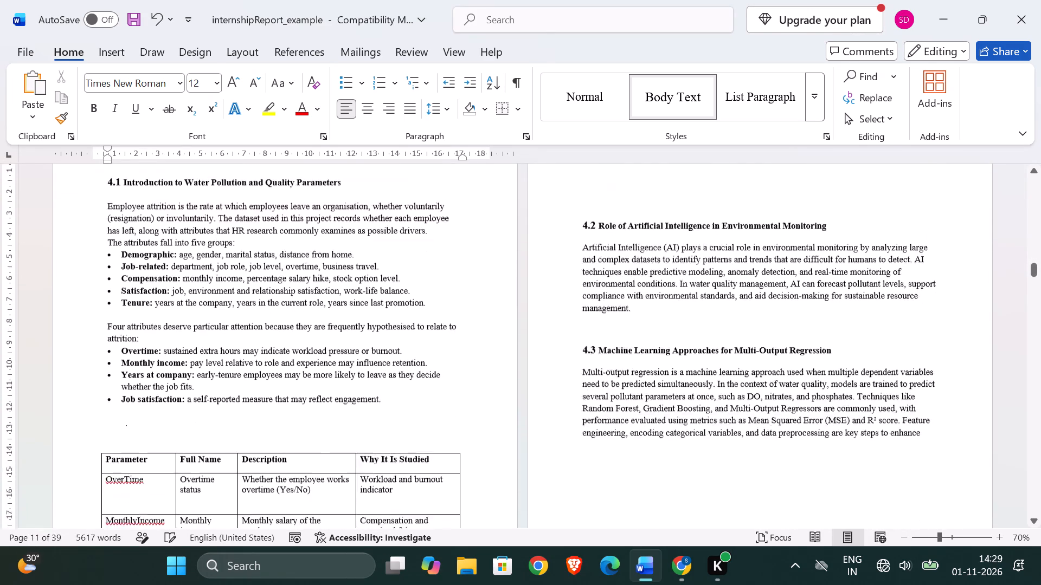
scroll(380, 403, "up", 1)
scroll(380, 403, "down", 1)
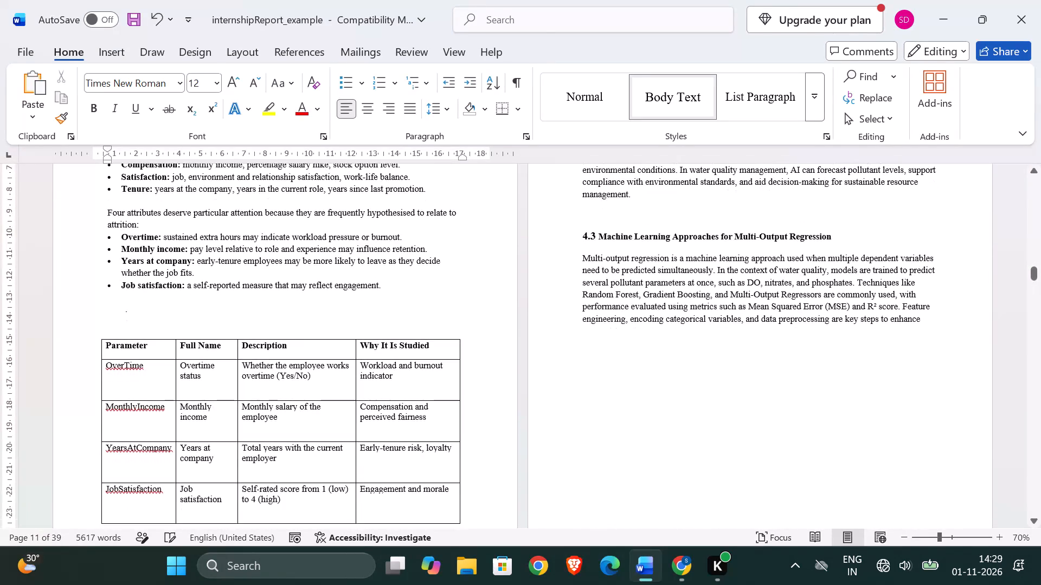
left_click(232, 321)
key("BackSpace")
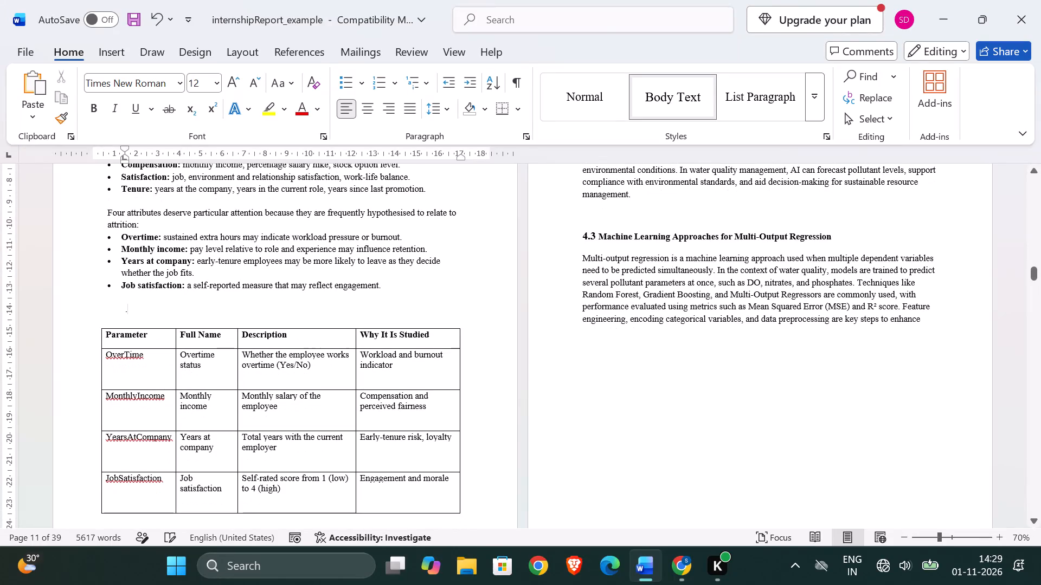
key("BackSpace")
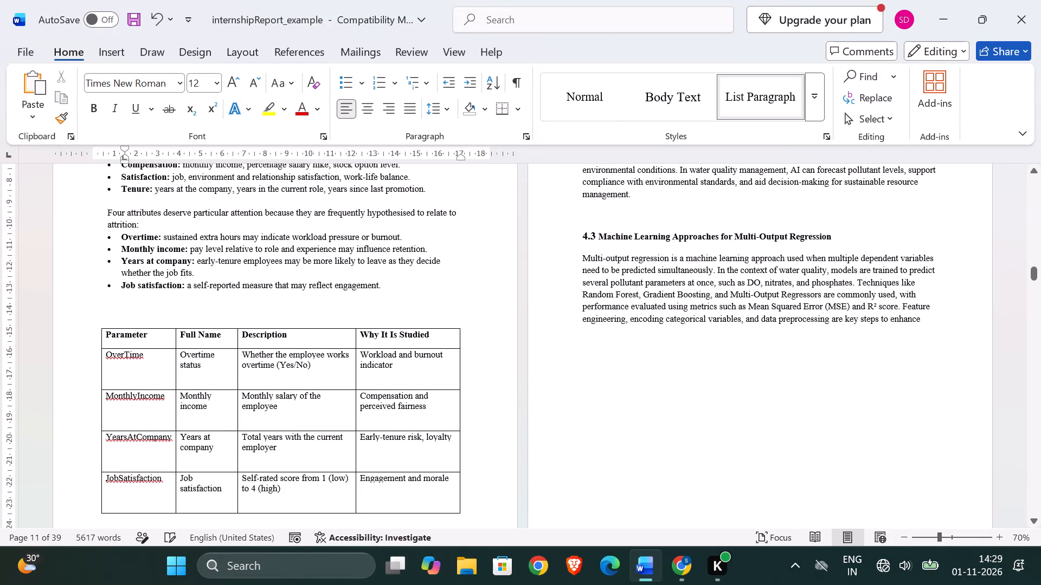
key("BackSpace")
key("BackSpace")
Remove the extra blank lines above the "4.2 Role of Artificial Intelligence in Environmental Monitoring" heading.
scroll(232, 321, "down", 1)
scroll(232, 321, "up", 1)
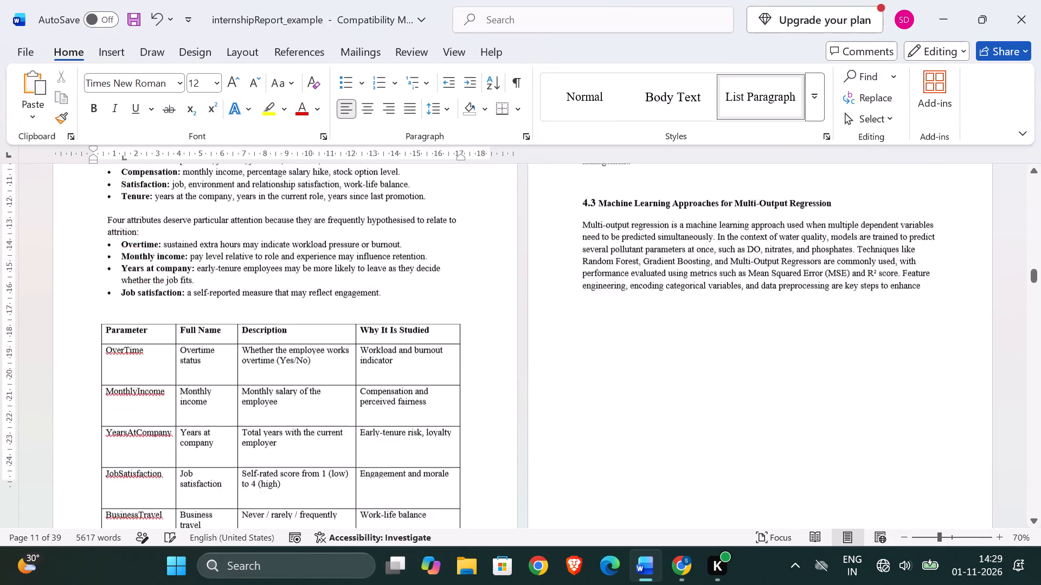
left_click(608, 359)
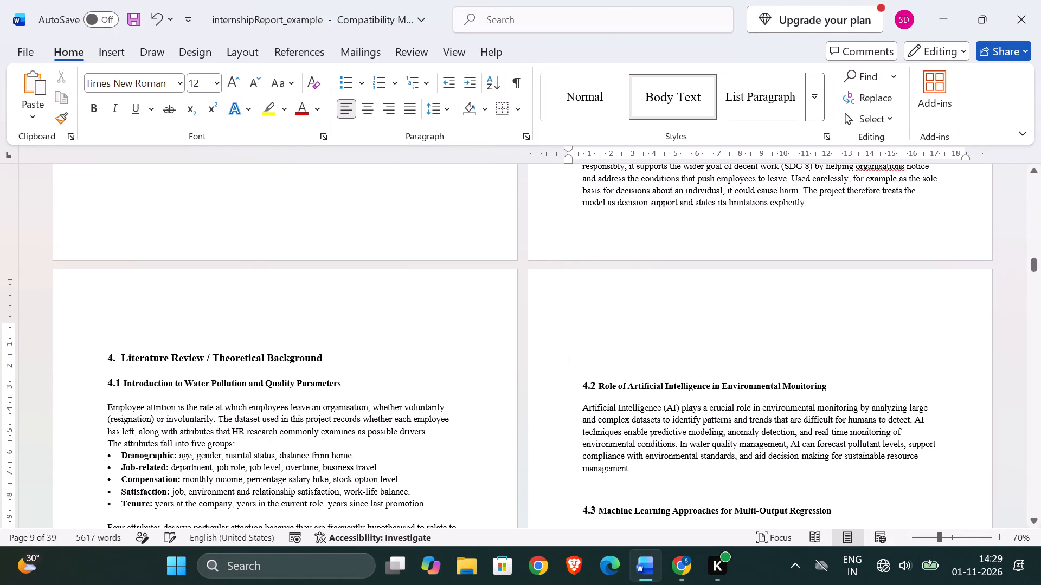
key("BackSpace")
key("BackSpace")
key("BackSpace")
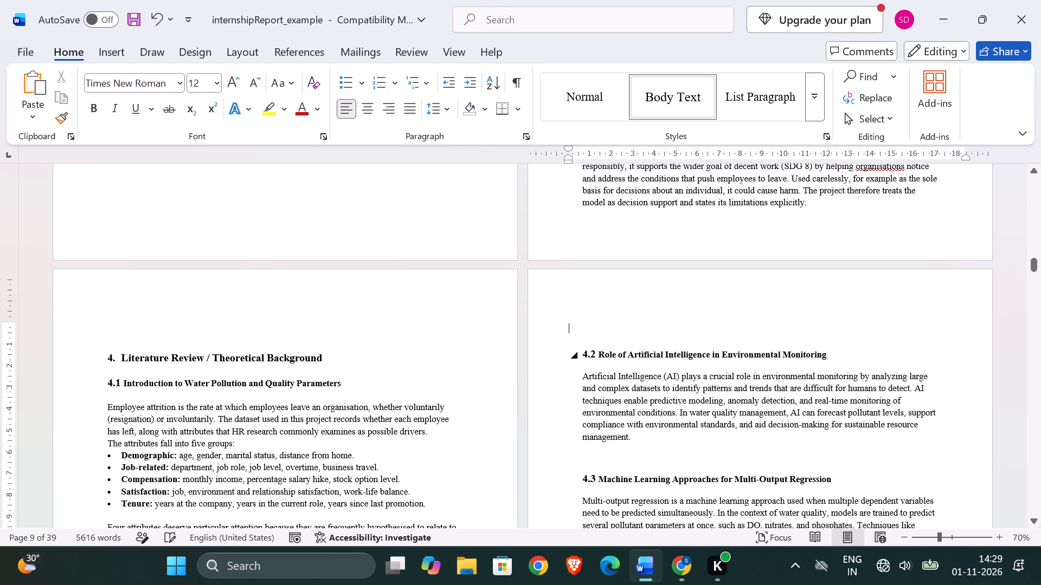
key("BackSpace")
key("BackSpace")
key("BackSpace")
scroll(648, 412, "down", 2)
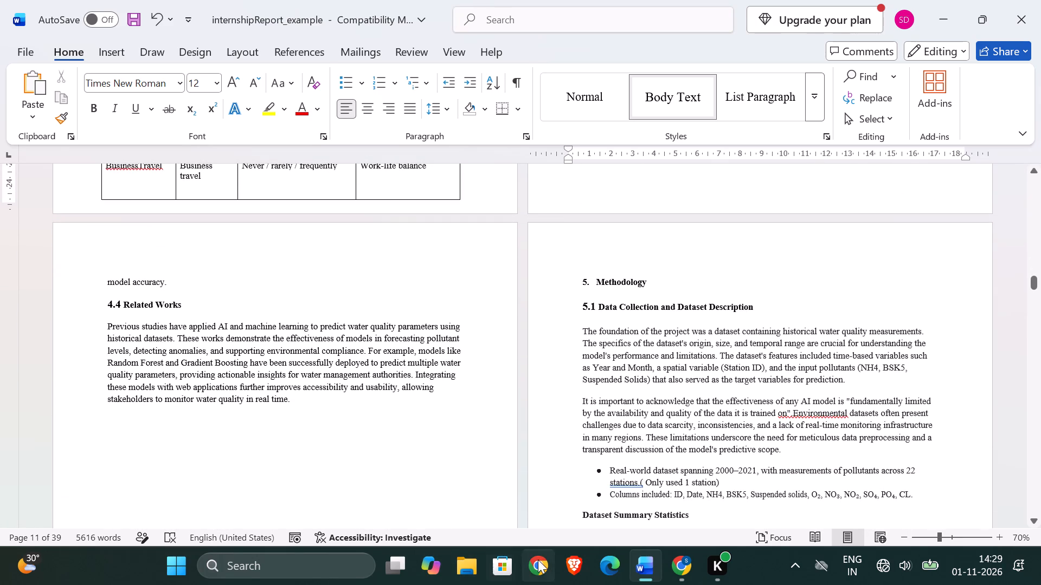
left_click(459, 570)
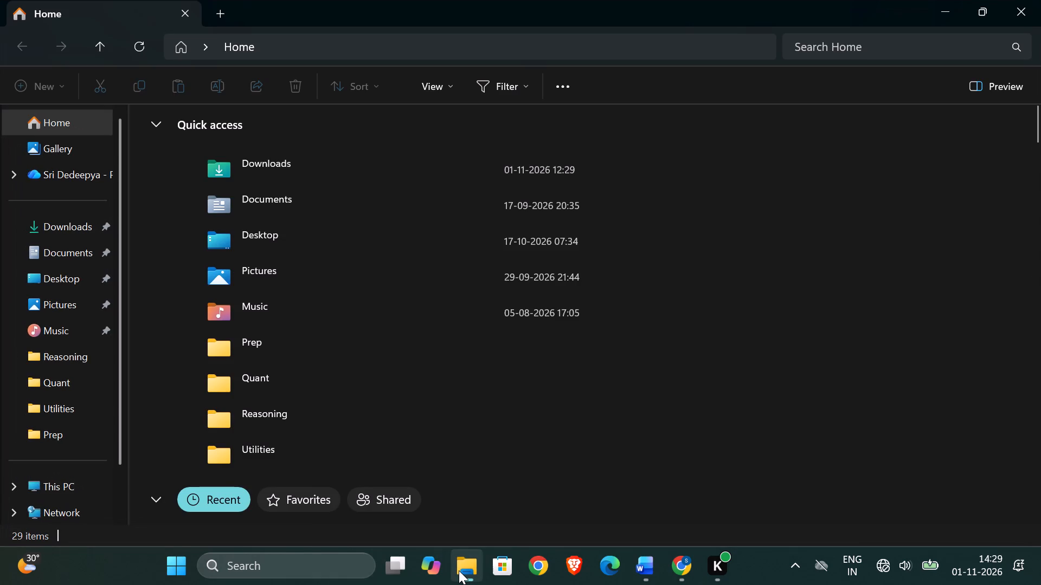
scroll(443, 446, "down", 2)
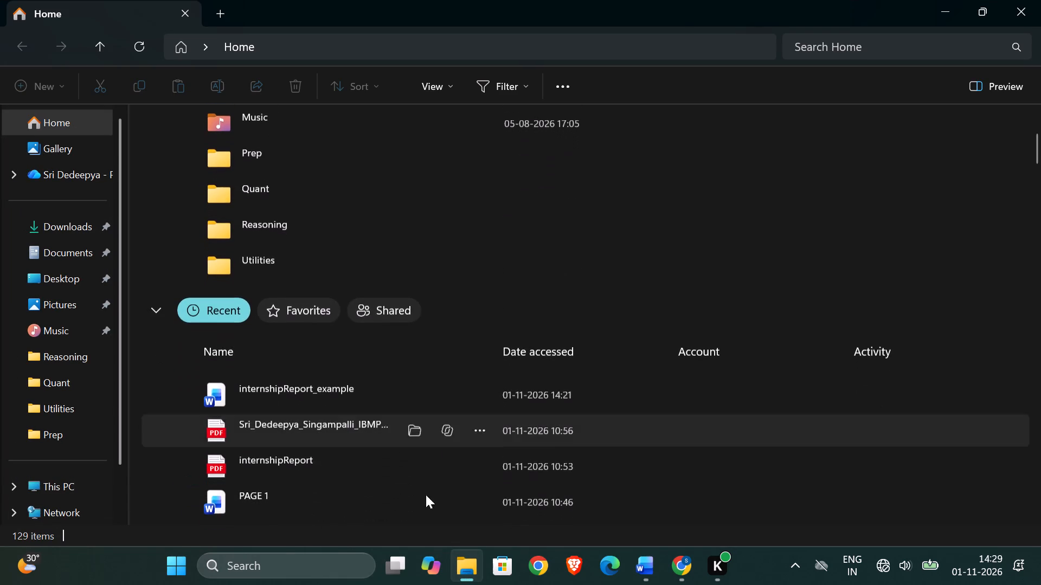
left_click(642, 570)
Complete the cover page line to read "Submitted by".
scroll(486, 287, "up", 7)
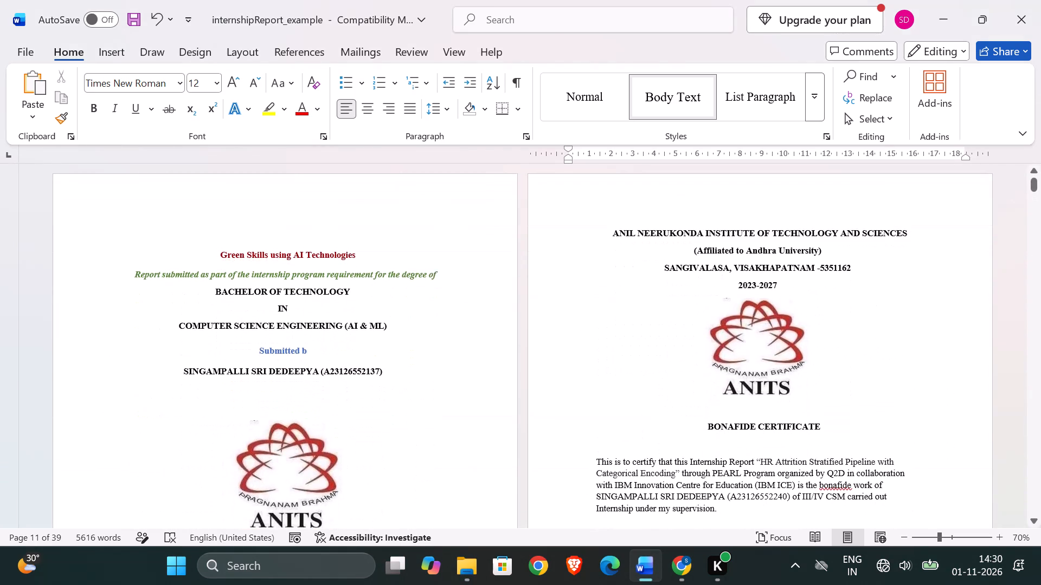
scroll(486, 287, "down", 1)
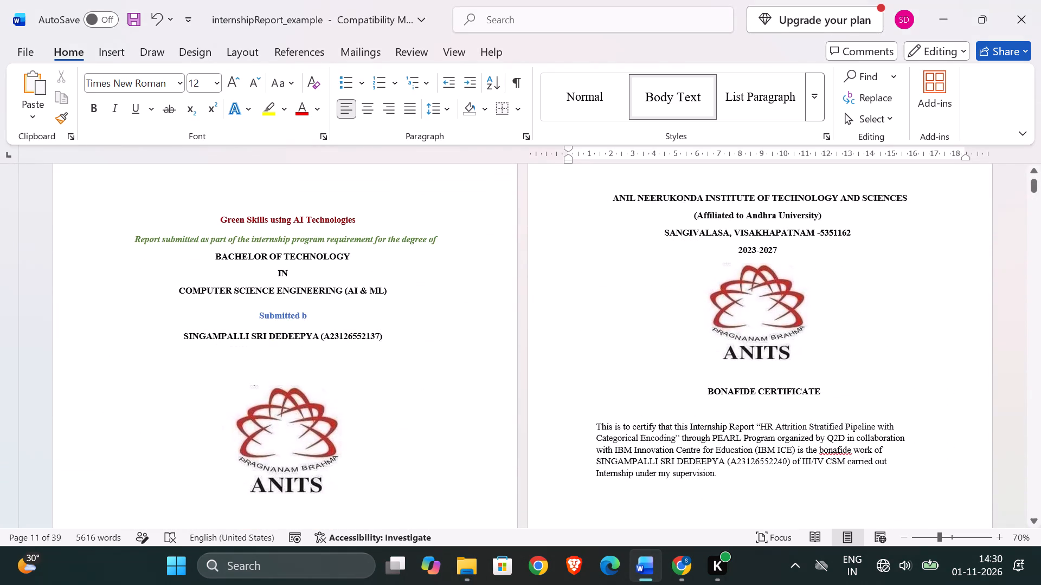
left_click(307, 309)
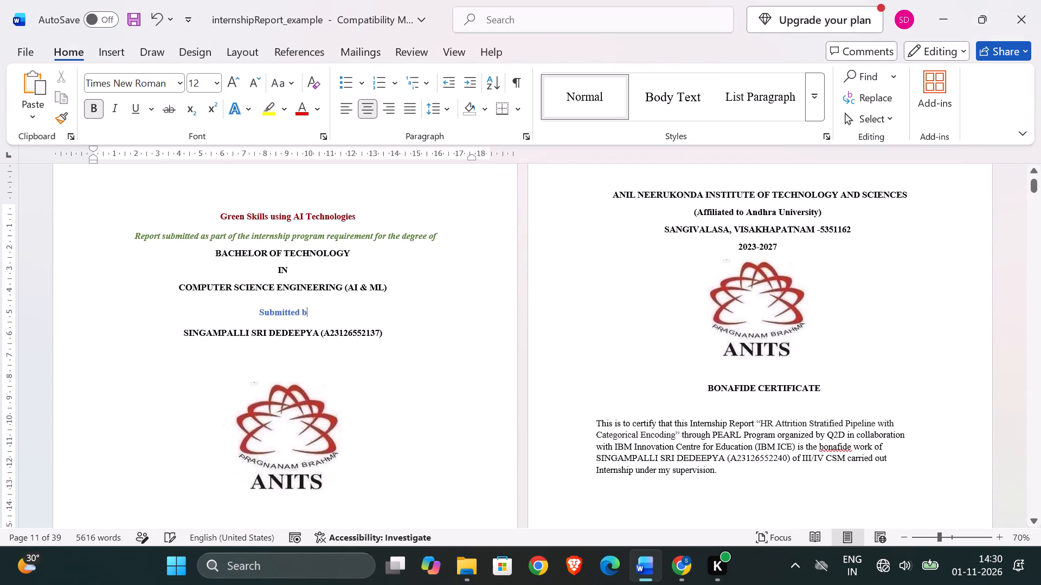
key("y")
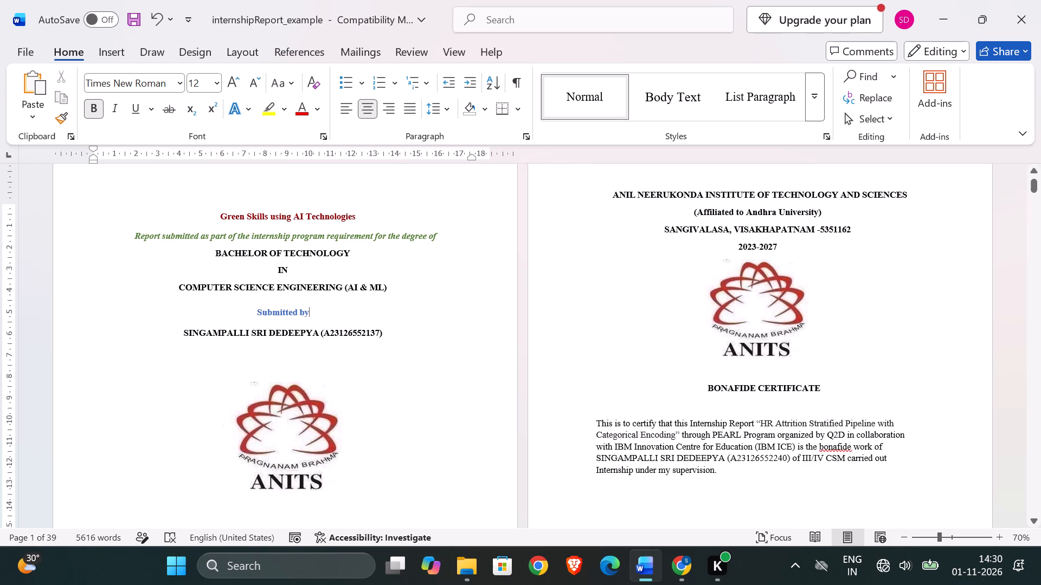
Correct the student's roll number on the cover page to match the one in the bonafide certificate.
left_click(376, 329)
key("BackSpace")
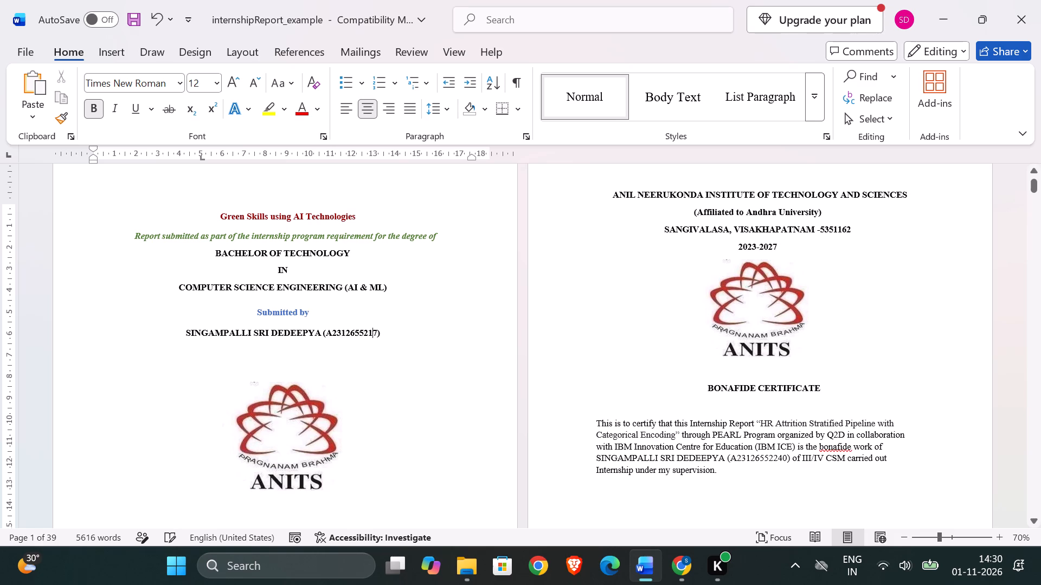
key("BackSpace")
type("240")
key("Right")
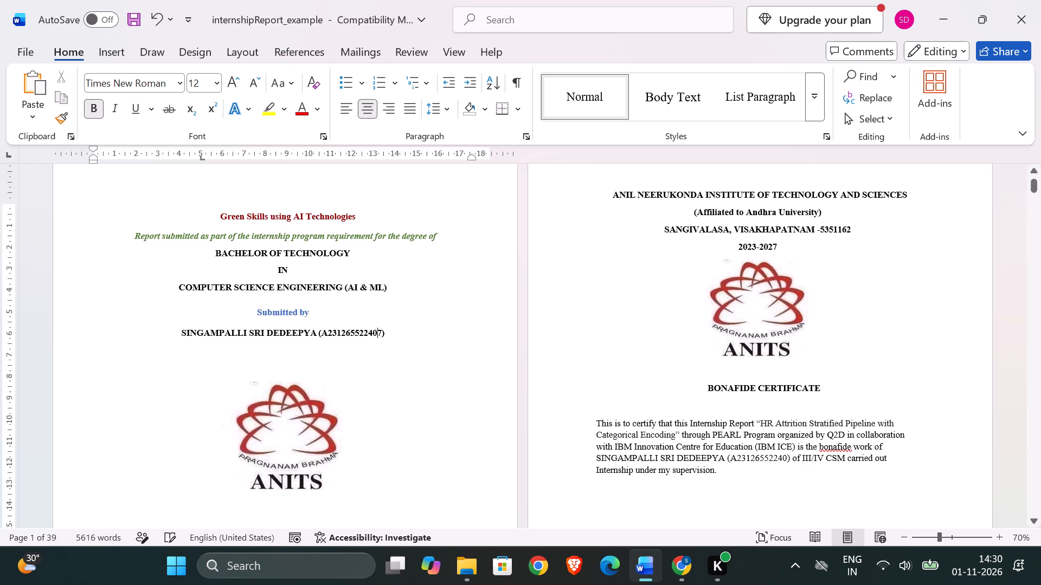
key("BackSpace")
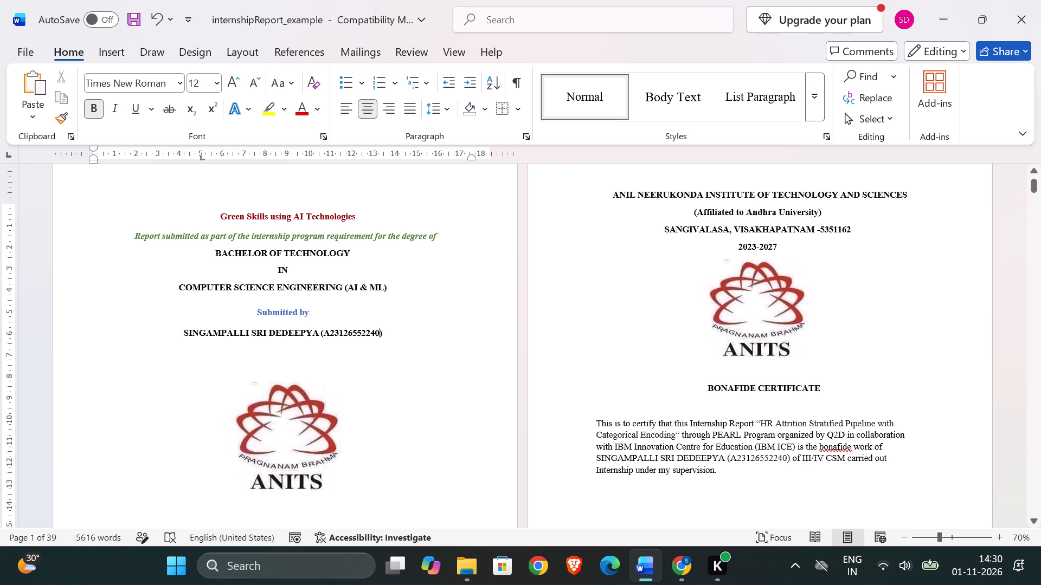
Review the cover page and the bonafide certificate page for details that need correcting.
scroll(366, 444, "down", 1)
scroll(366, 444, "up", 1)
scroll(366, 444, "down", 1)
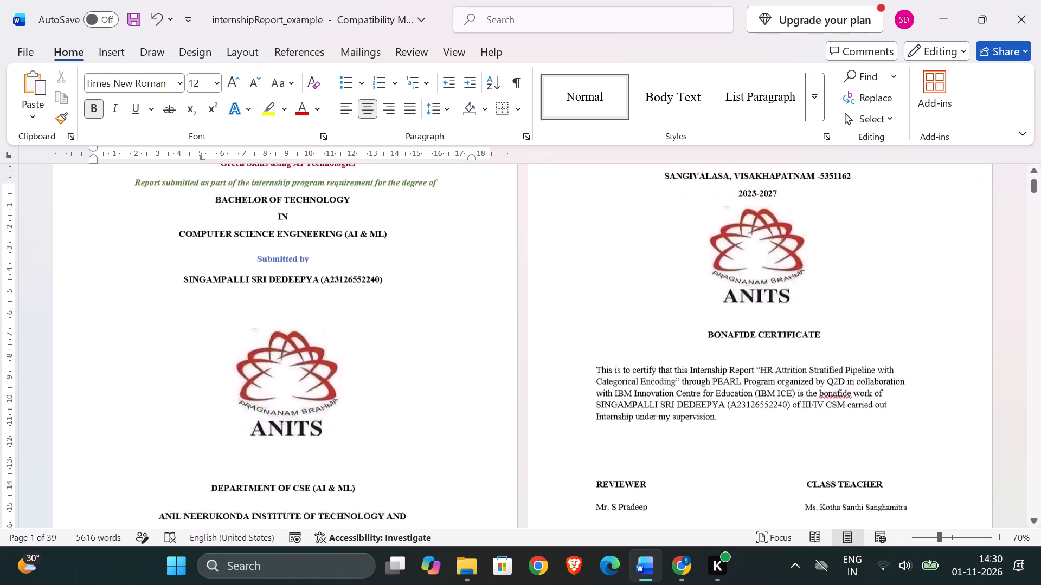
scroll(366, 444, "down", 1)
scroll(366, 444, "up", 1)
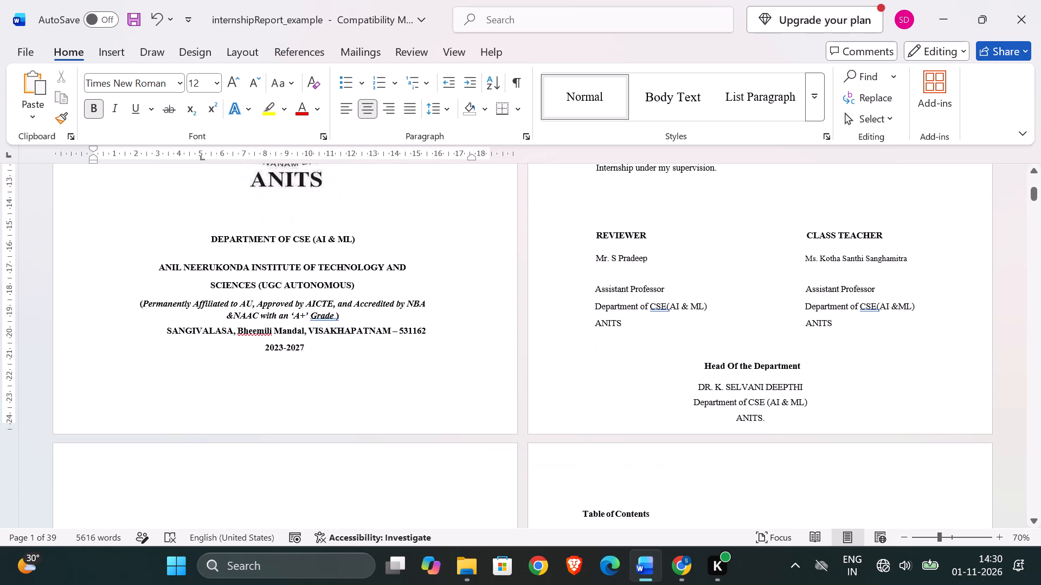
scroll(366, 444, "up", 1)
scroll(421, 410, "up", 2)
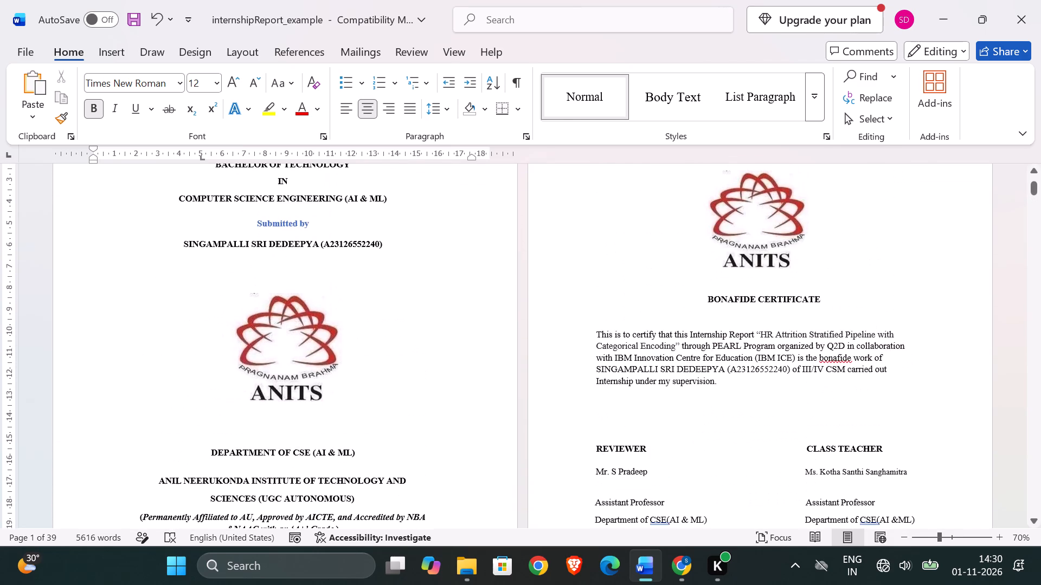
scroll(421, 410, "down", 1)
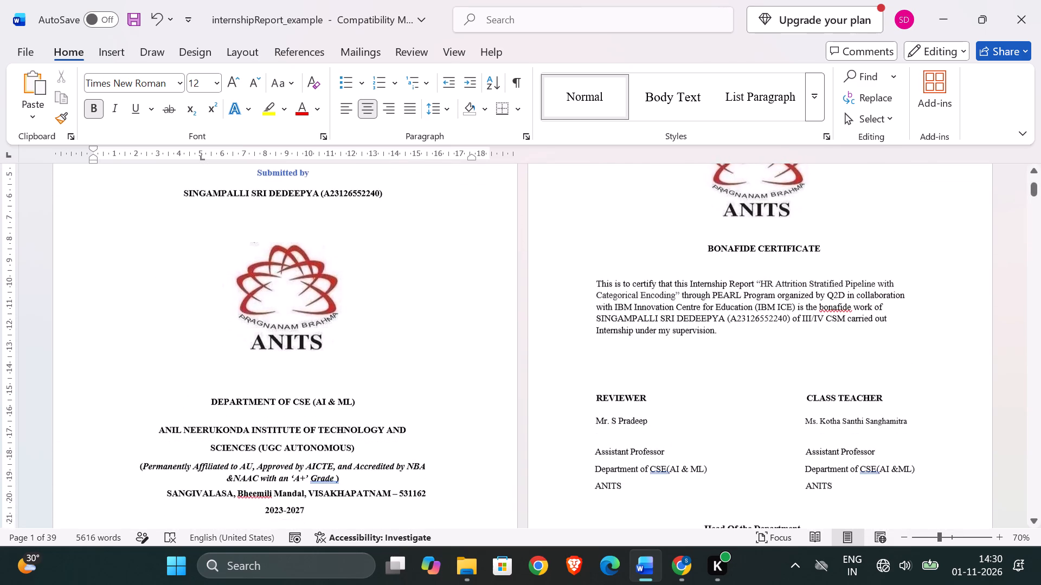
Remove the blank line between the REVIEWER and CLASS TEACHER headings and the names below them on the bonafide certificate page.
scroll(421, 410, "down", 2)
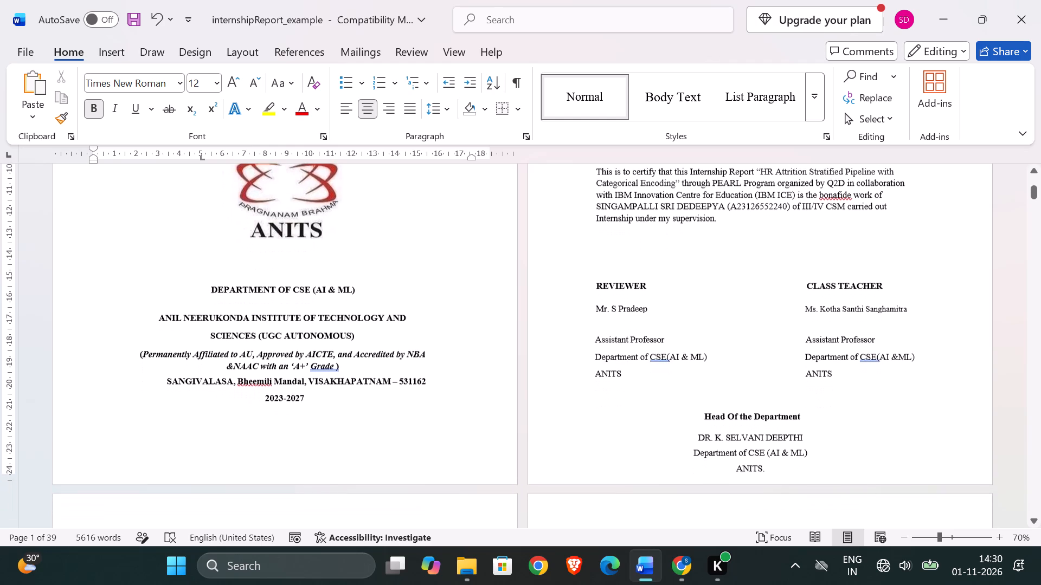
left_click(621, 323)
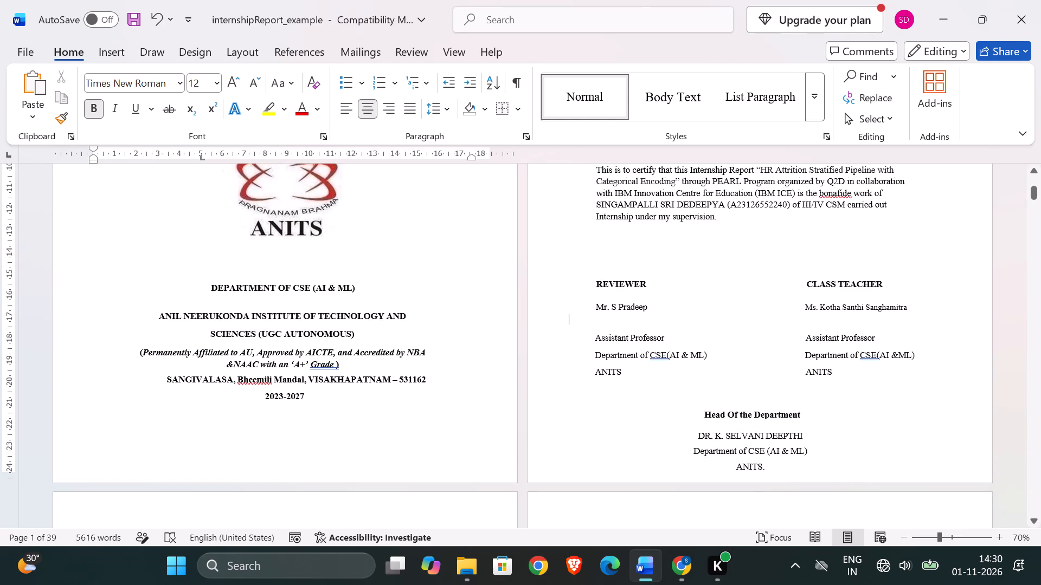
key("BackSpace")
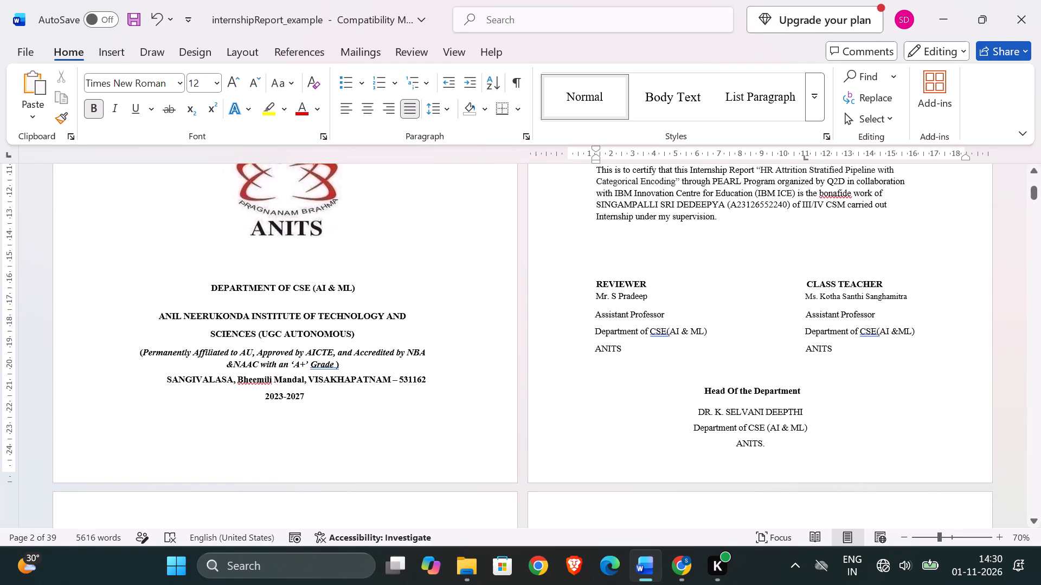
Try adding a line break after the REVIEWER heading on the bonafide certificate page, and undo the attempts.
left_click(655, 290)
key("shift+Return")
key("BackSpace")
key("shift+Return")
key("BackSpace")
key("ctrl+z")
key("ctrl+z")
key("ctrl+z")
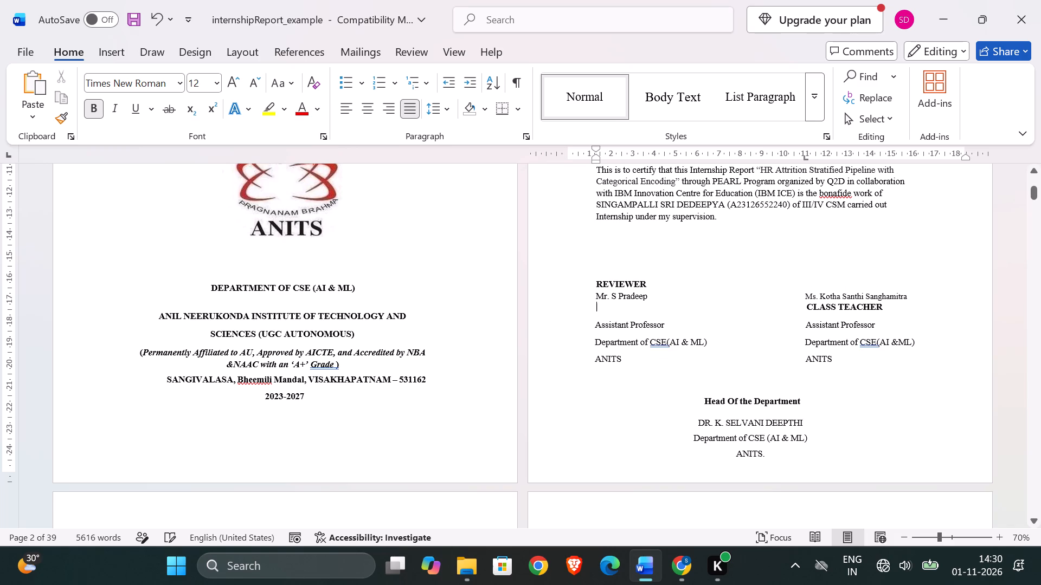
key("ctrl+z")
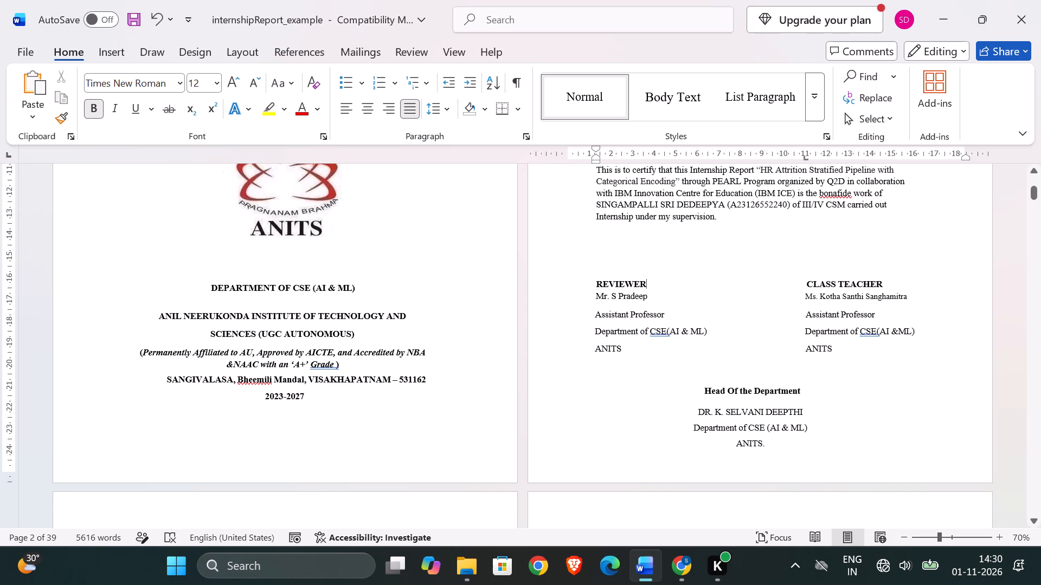
Review the report from the acknowledgement and table of contents through to section 4, checking content and layout, including the internship details table.
scroll(714, 456, "down", 2)
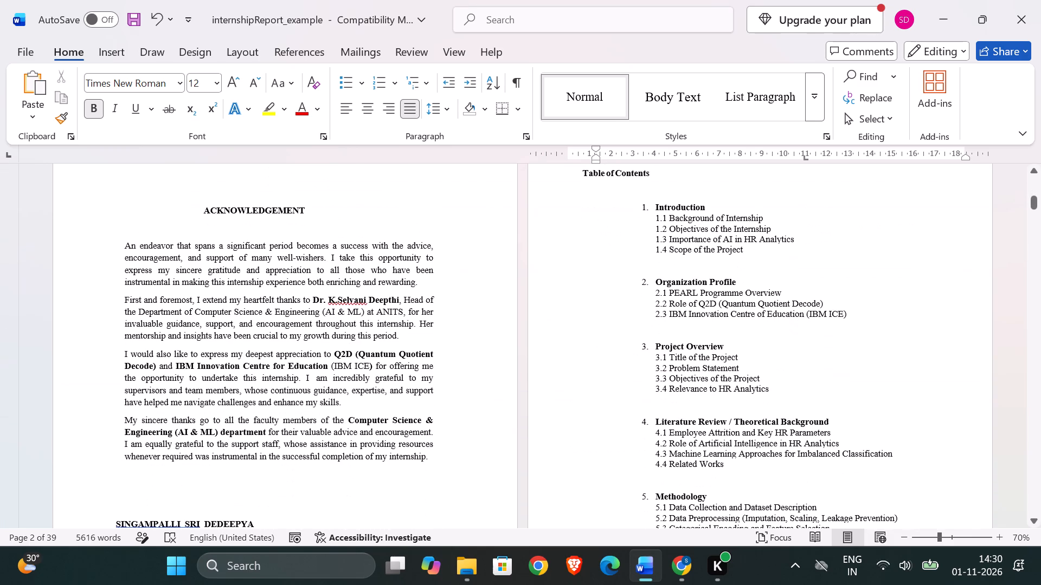
scroll(714, 456, "down", 2)
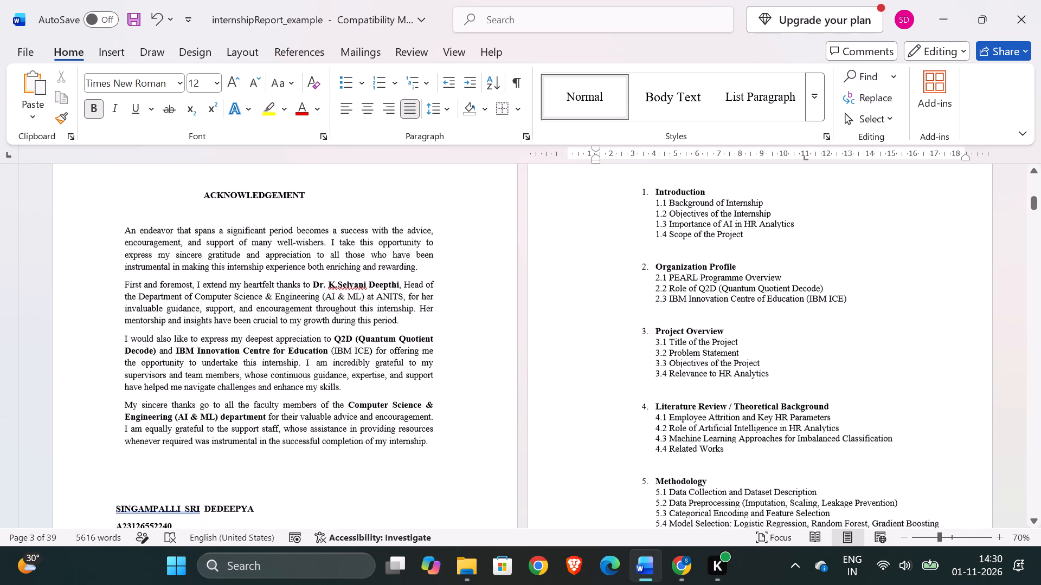
scroll(714, 456, "down", 2)
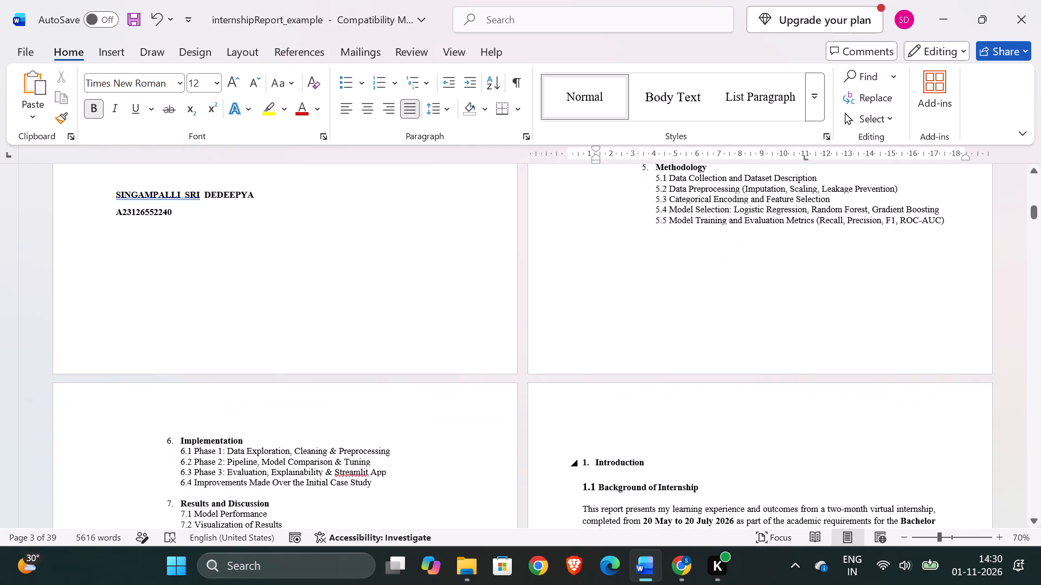
scroll(714, 456, "down", 4)
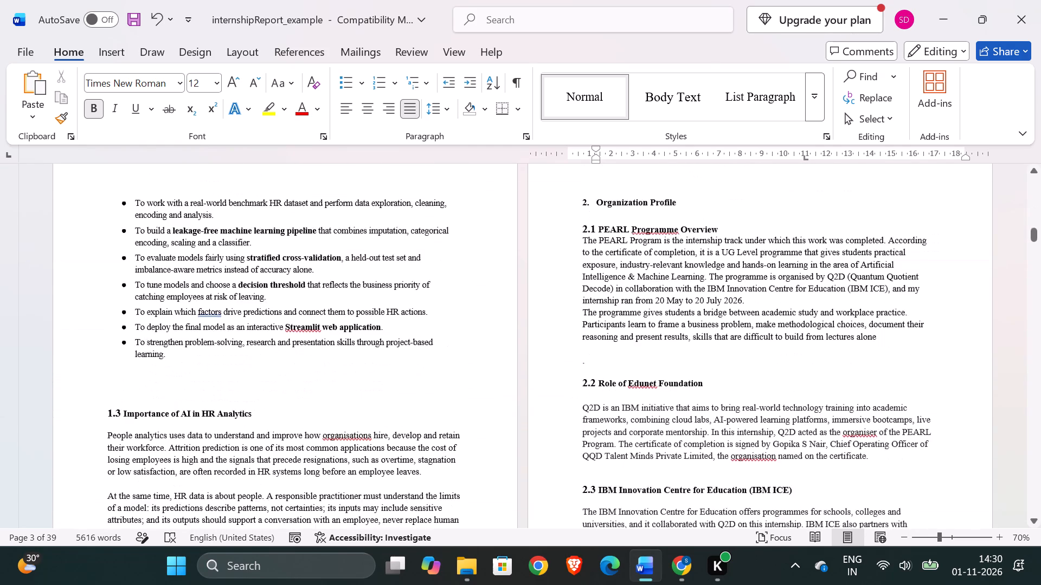
scroll(714, 456, "down", 3)
scroll(714, 456, "up", 1)
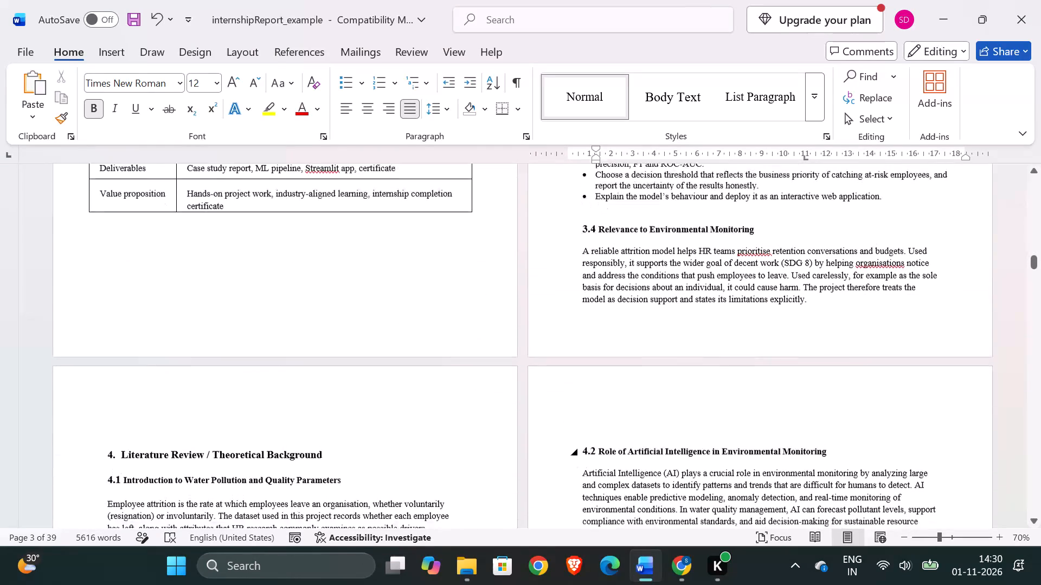
scroll(714, 456, "up", 2)
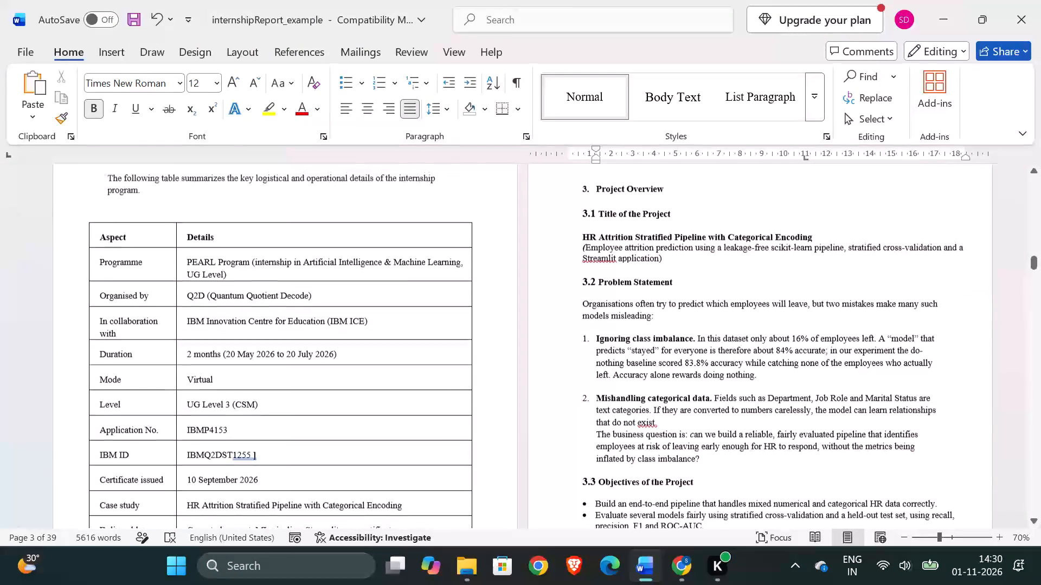
scroll(714, 456, "down", 1)
scroll(714, 456, "right", 1)
scroll(714, 456, "up", 3)
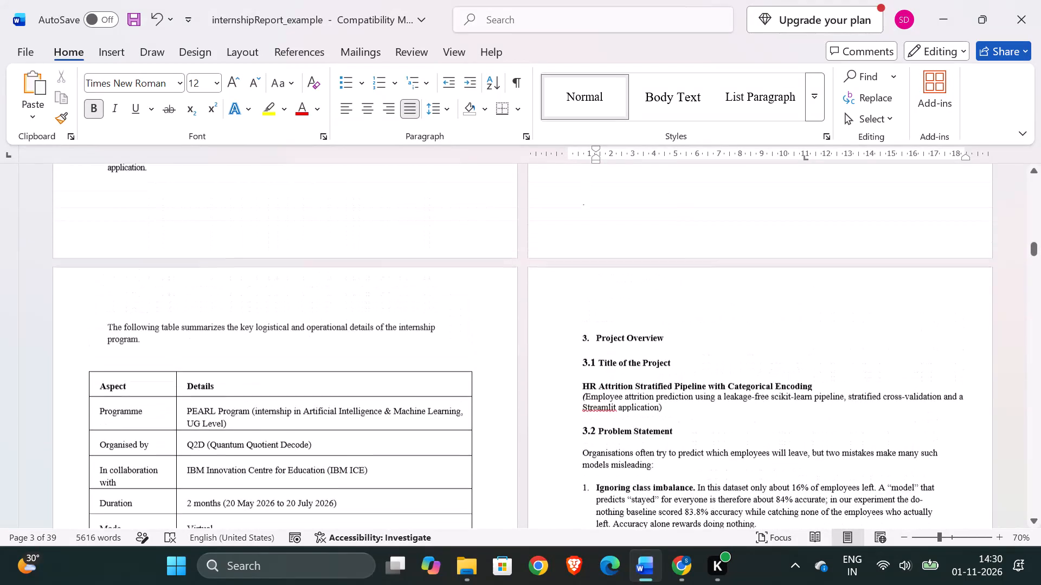
scroll(714, 456, "down", 2)
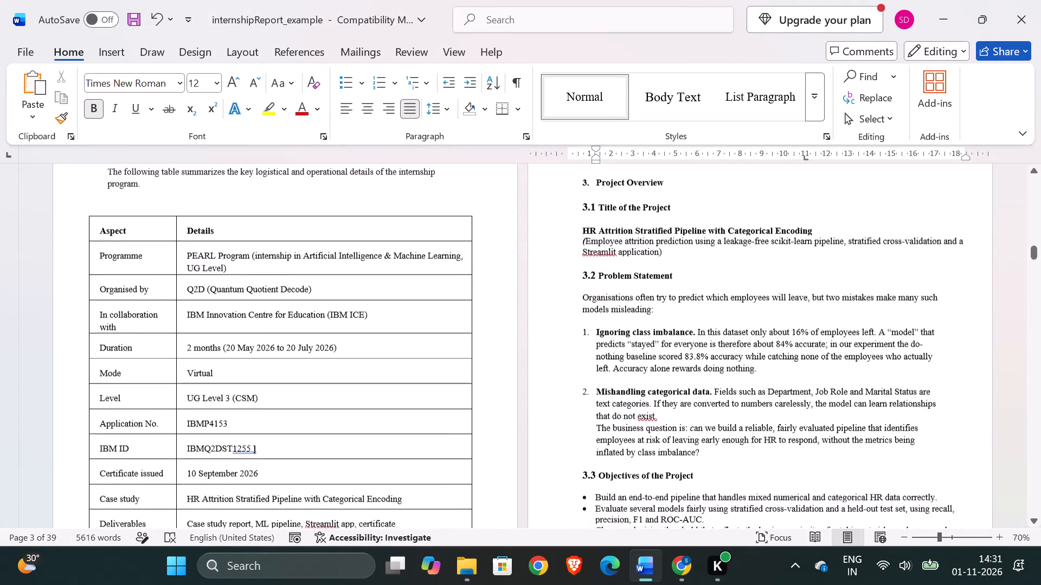
scroll(714, 456, "up", 1)
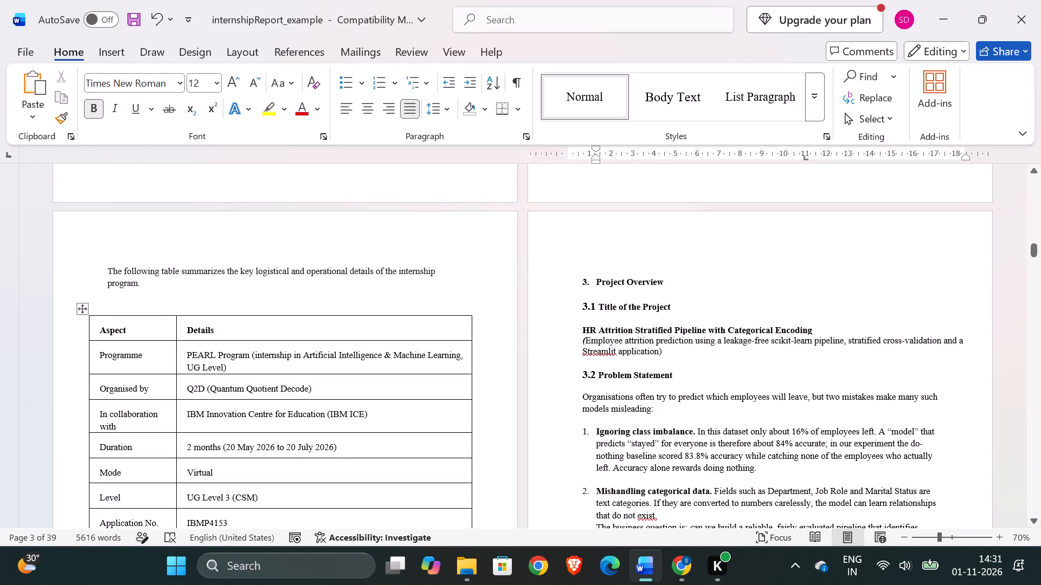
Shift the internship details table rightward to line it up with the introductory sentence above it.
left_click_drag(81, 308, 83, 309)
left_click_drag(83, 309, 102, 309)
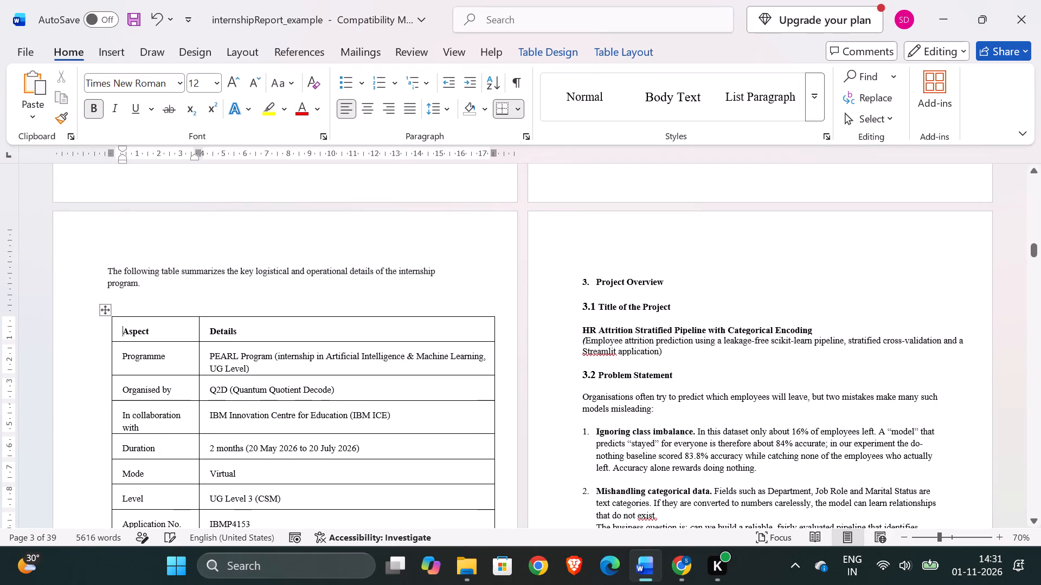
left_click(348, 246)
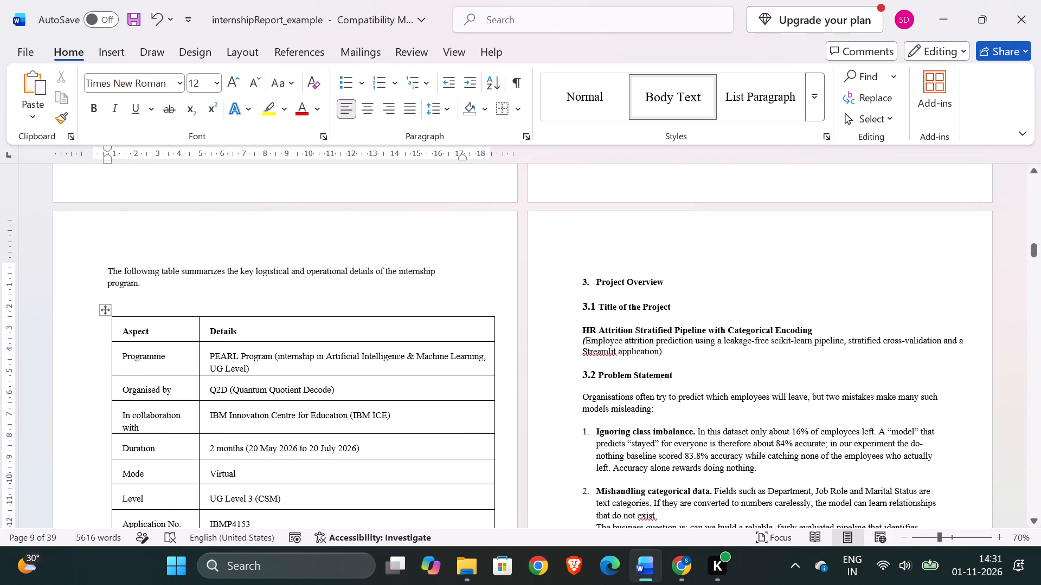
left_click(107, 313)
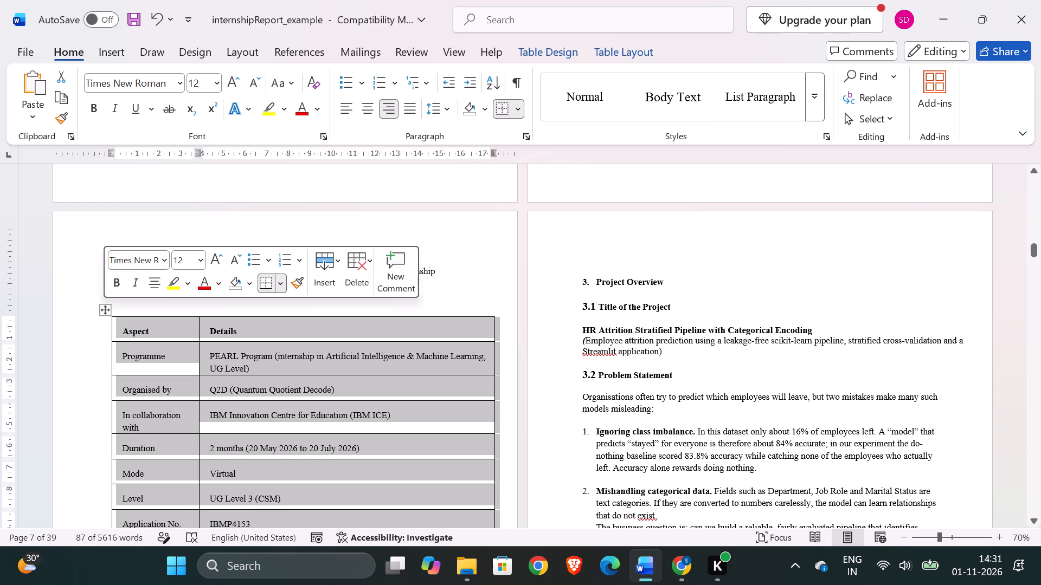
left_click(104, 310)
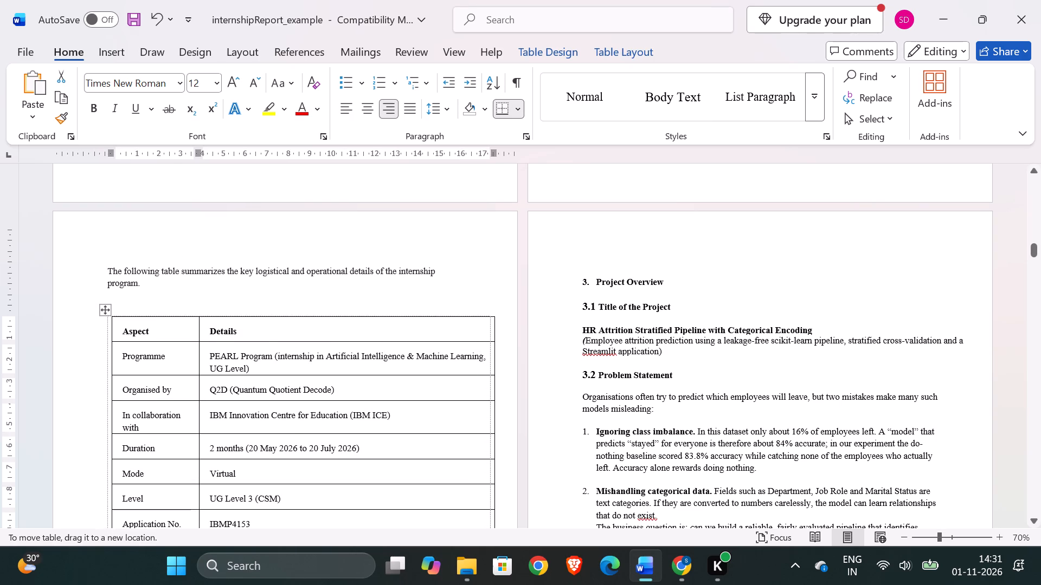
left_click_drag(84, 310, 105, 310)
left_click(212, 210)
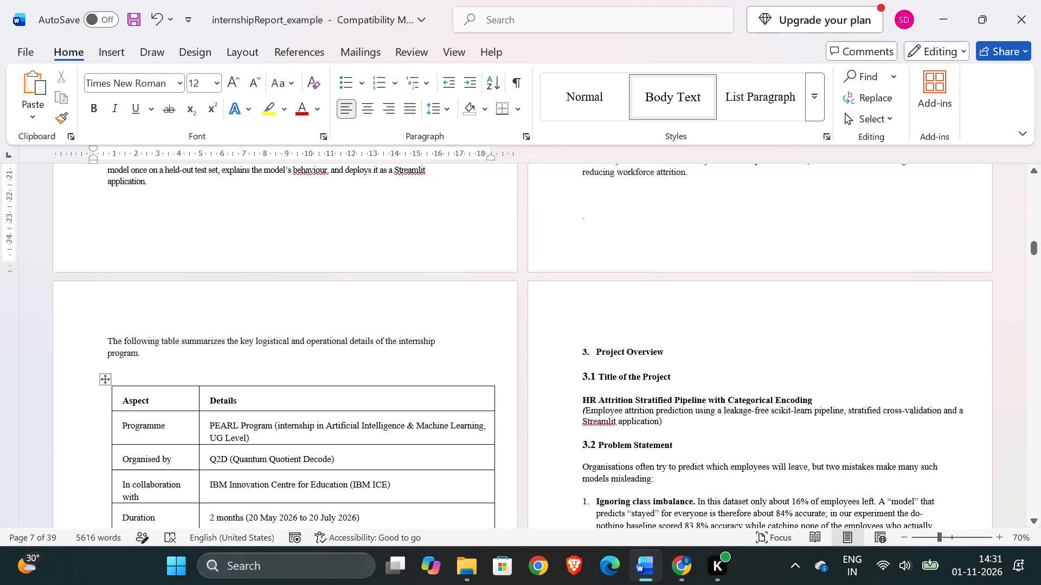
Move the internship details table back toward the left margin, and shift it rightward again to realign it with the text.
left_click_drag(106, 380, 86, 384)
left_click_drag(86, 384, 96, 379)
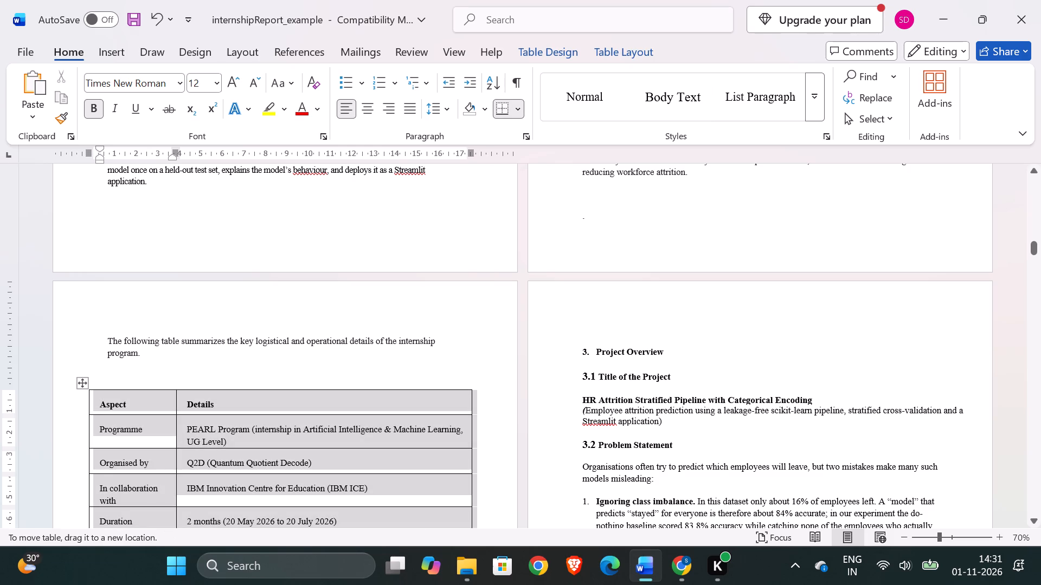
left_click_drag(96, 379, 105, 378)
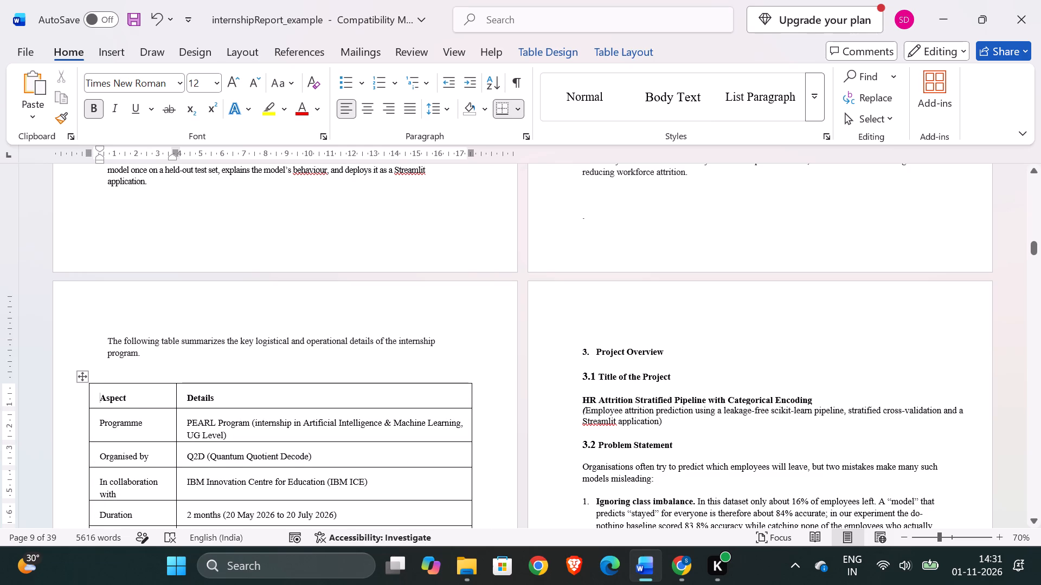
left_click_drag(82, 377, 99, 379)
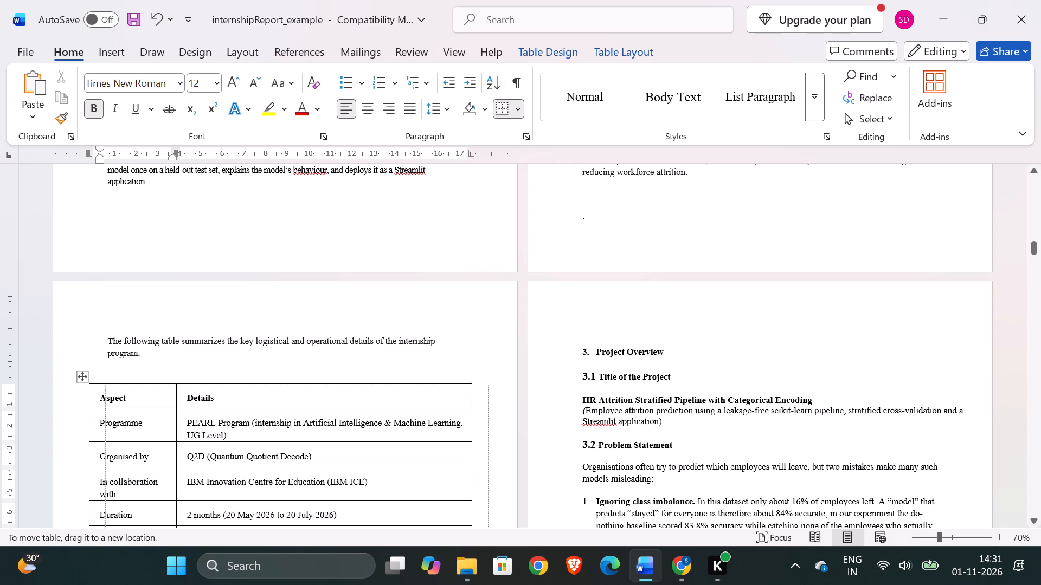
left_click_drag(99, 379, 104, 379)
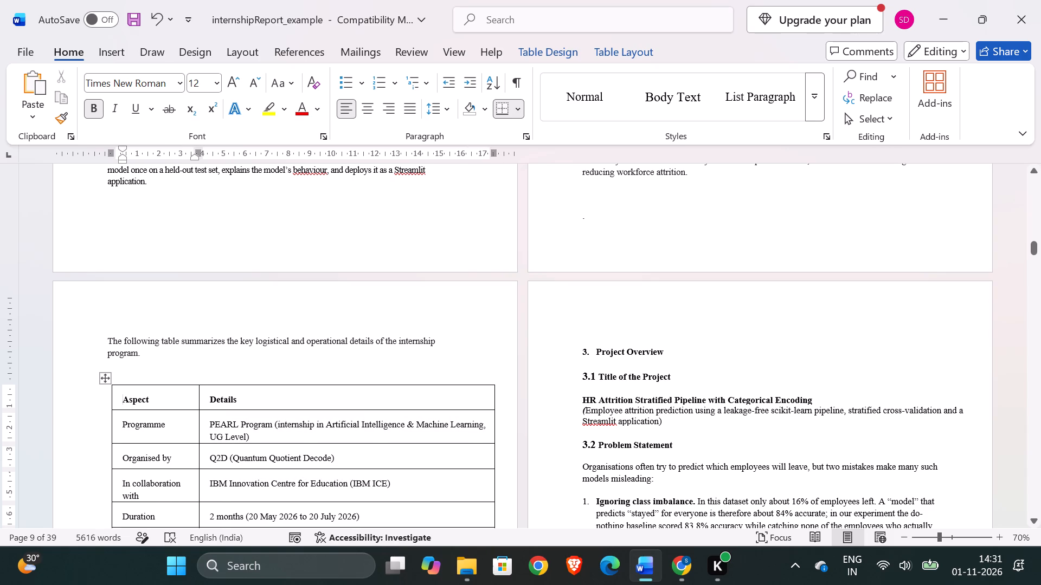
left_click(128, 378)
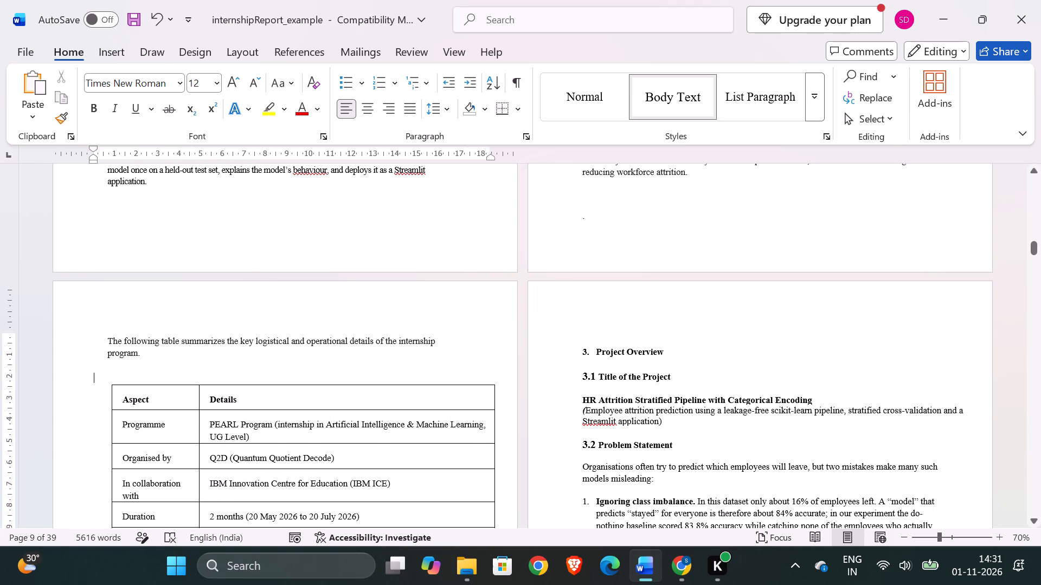
Move the internship details table leftward, toward the page's left margin.
scroll(128, 378, "down", 1)
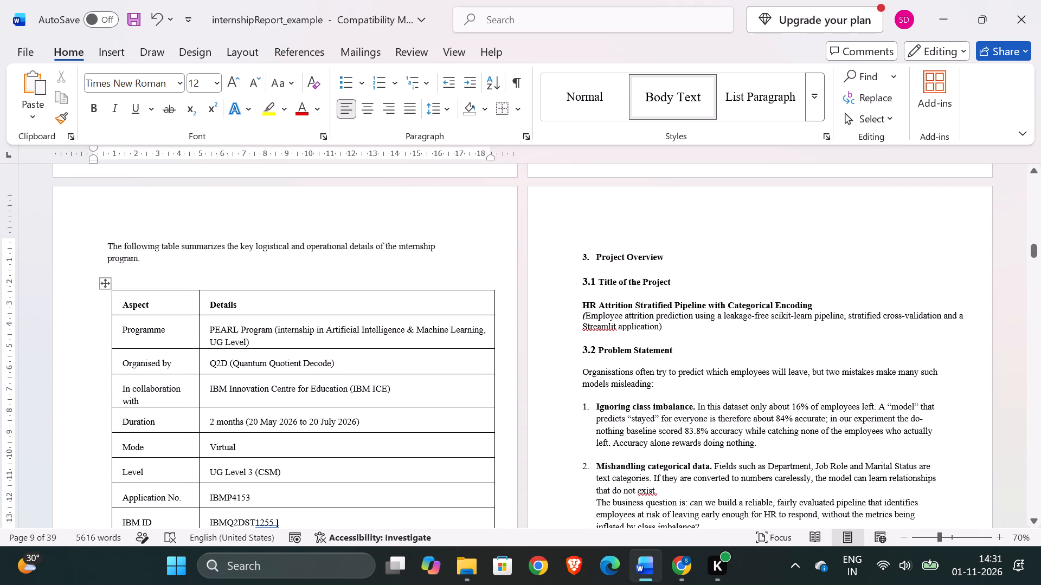
left_click_drag(104, 285, 93, 285)
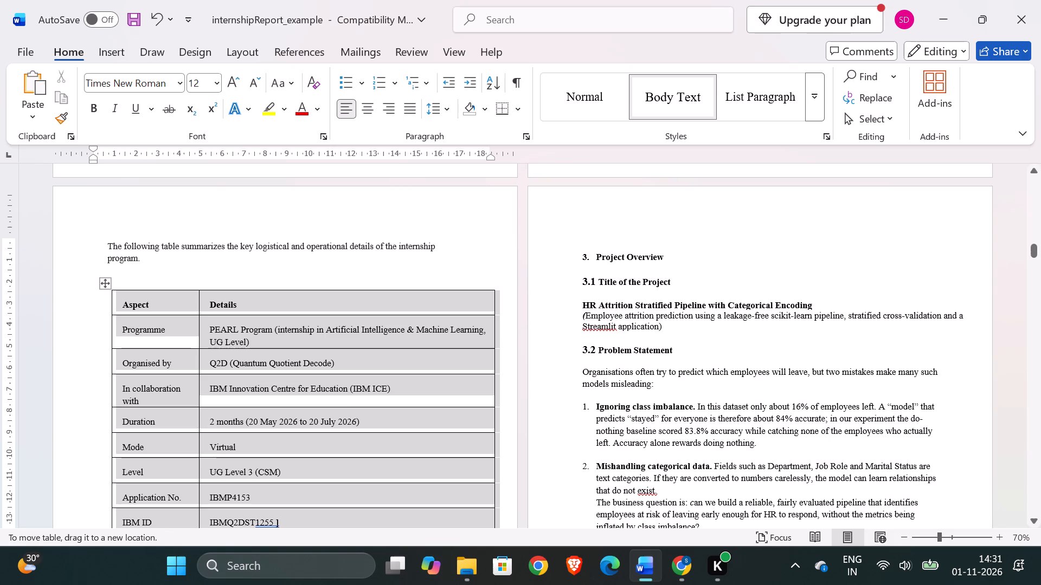
left_click_drag(93, 285, 87, 286)
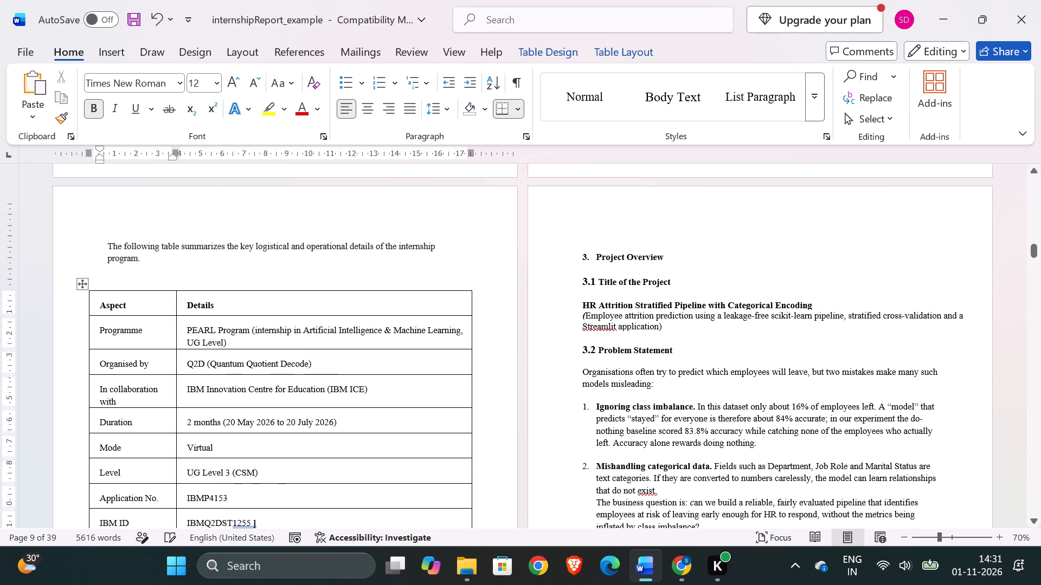
Try to nudge the internship details table rightward, and place it slightly higher, closer beneath the introductory sentence.
left_click_drag(82, 283, 88, 283)
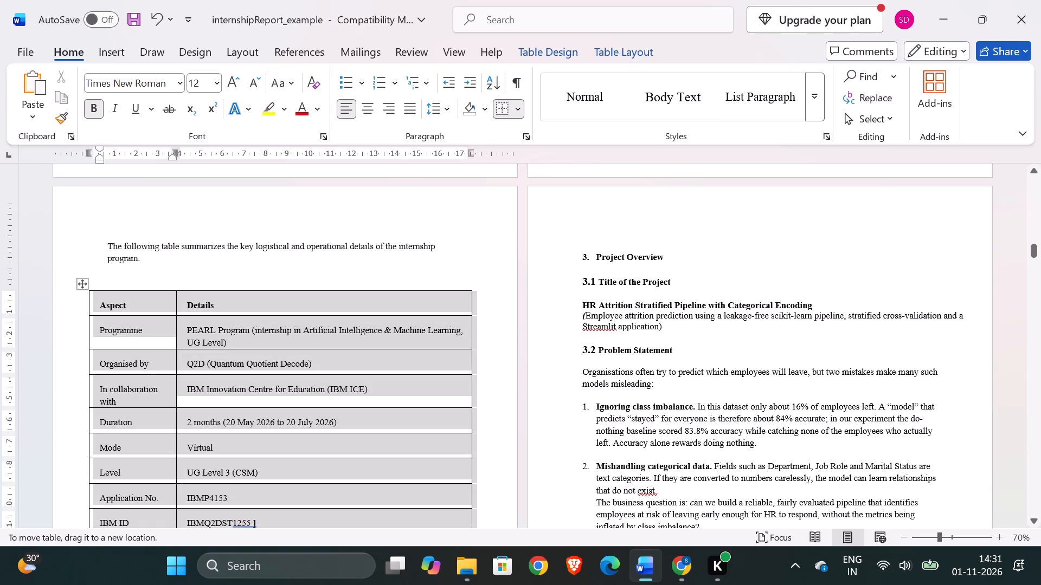
left_click_drag(88, 283, 94, 283)
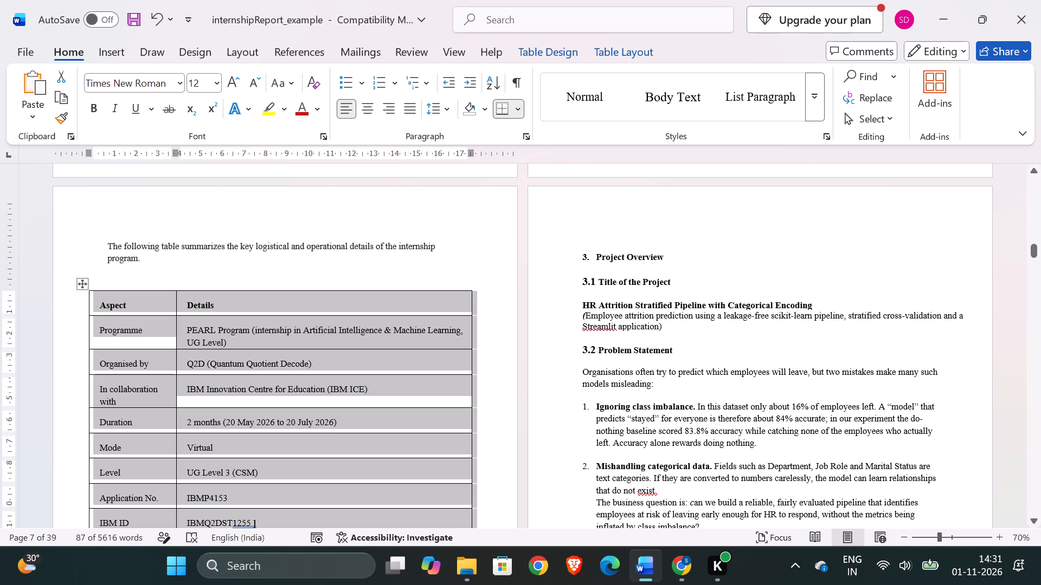
left_click_drag(81, 284, 97, 284)
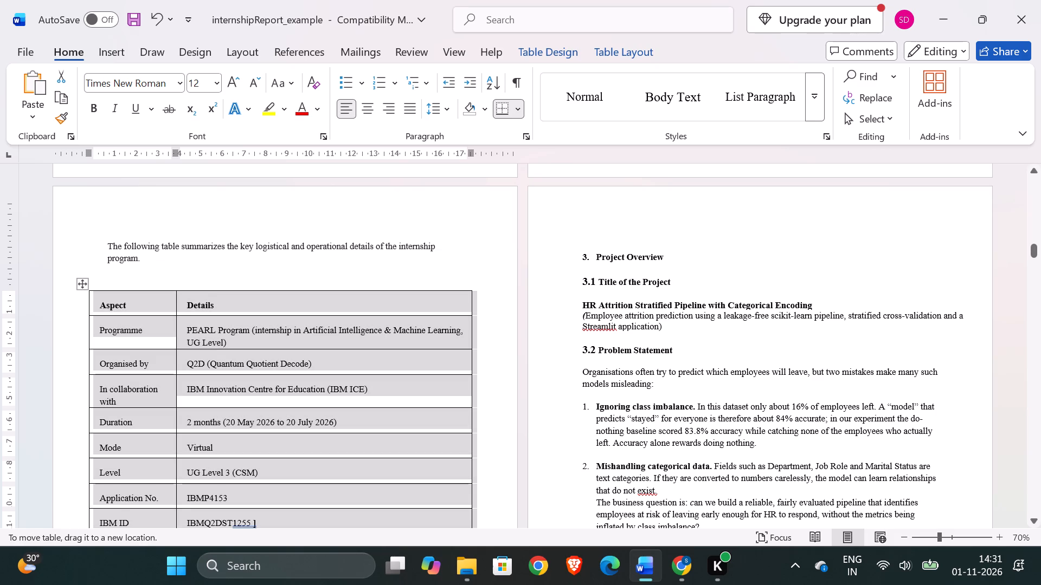
left_click_drag(97, 284, 100, 284)
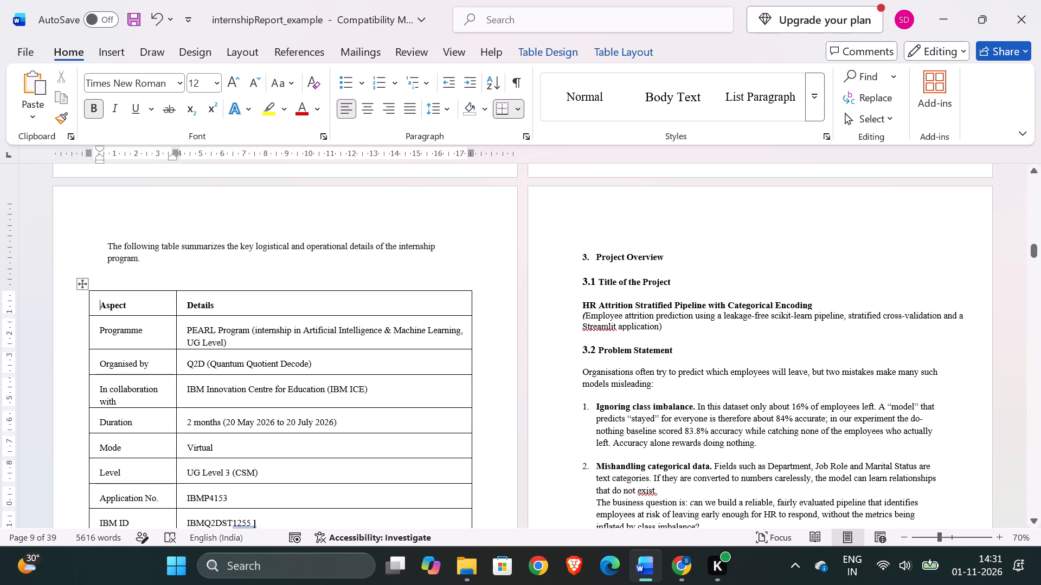
left_click_drag(82, 283, 95, 283)
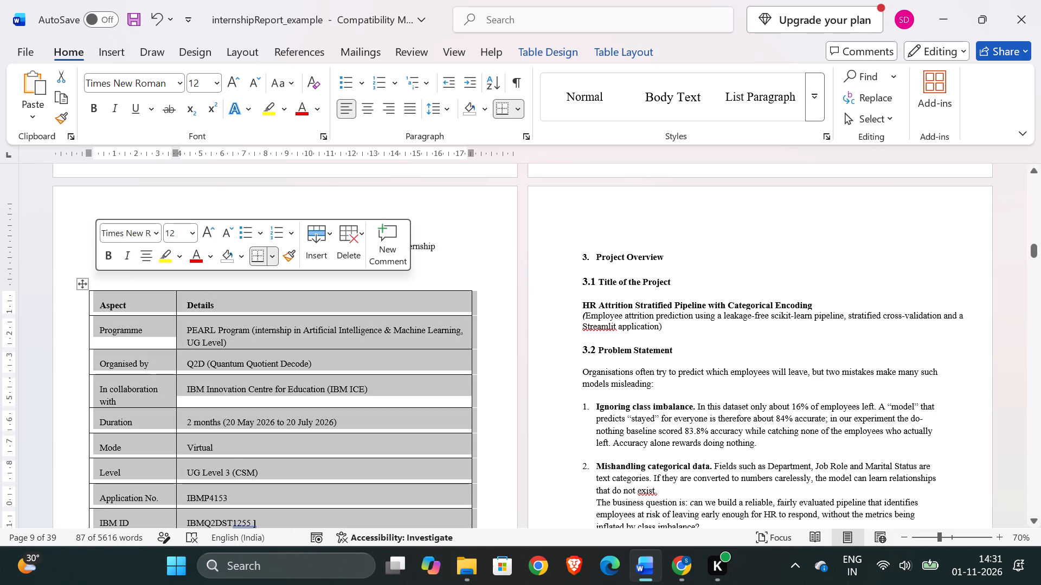
left_click_drag(83, 284, 101, 284)
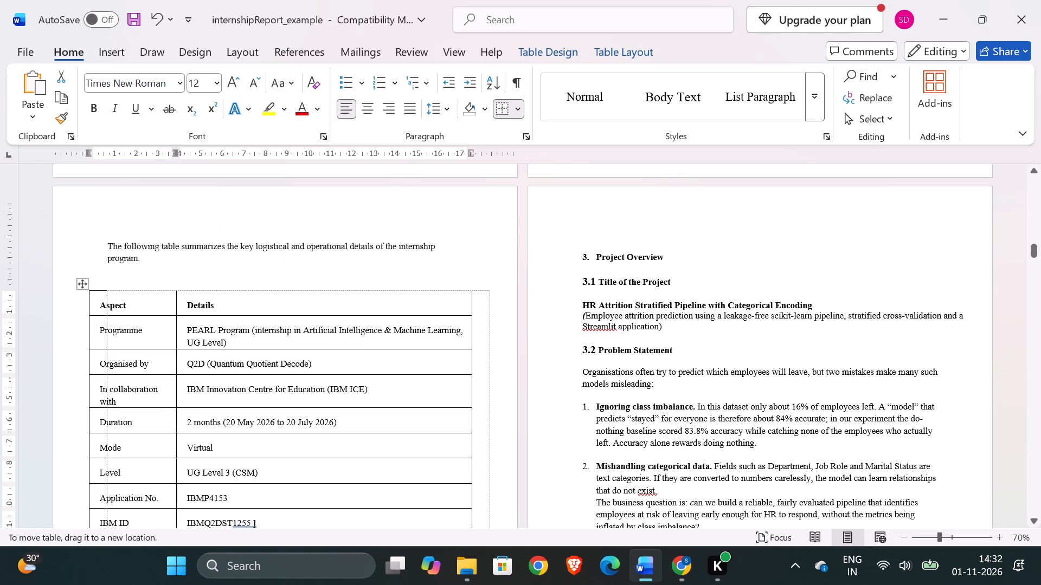
left_click_drag(101, 284, 99, 280)
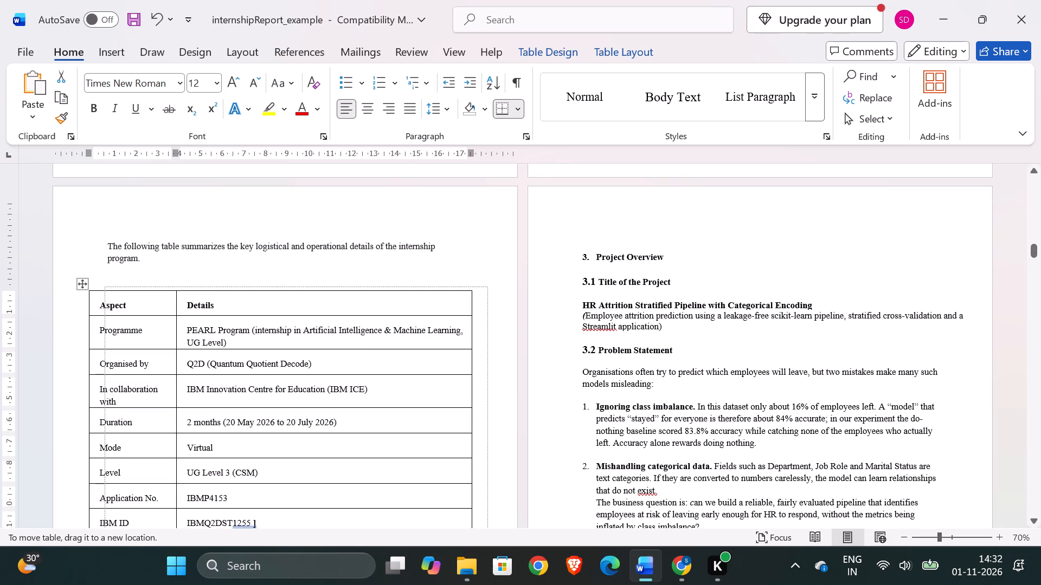
left_click_drag(99, 280, 92, 278)
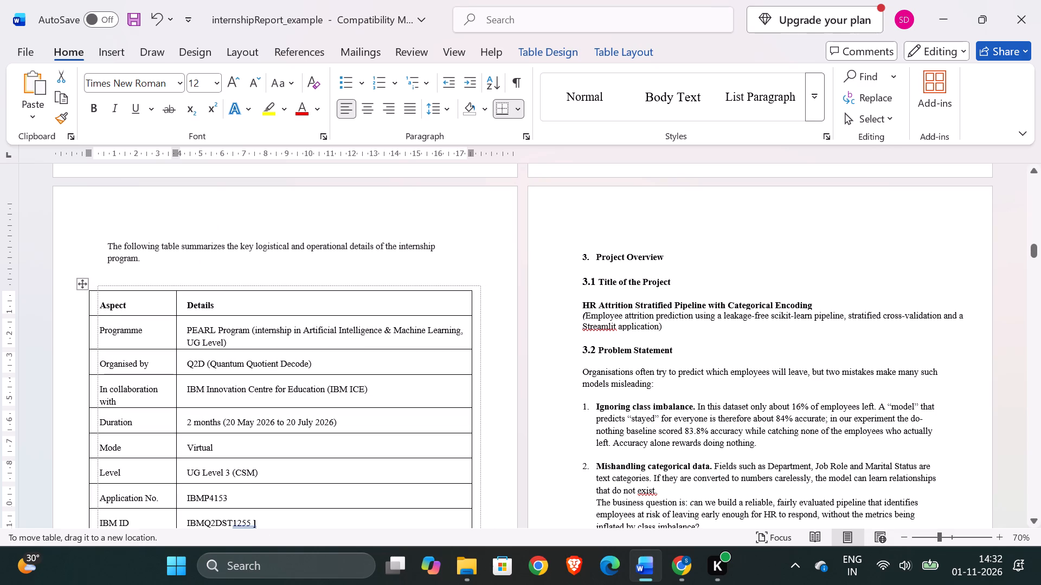
left_click_drag(92, 278, 91, 278)
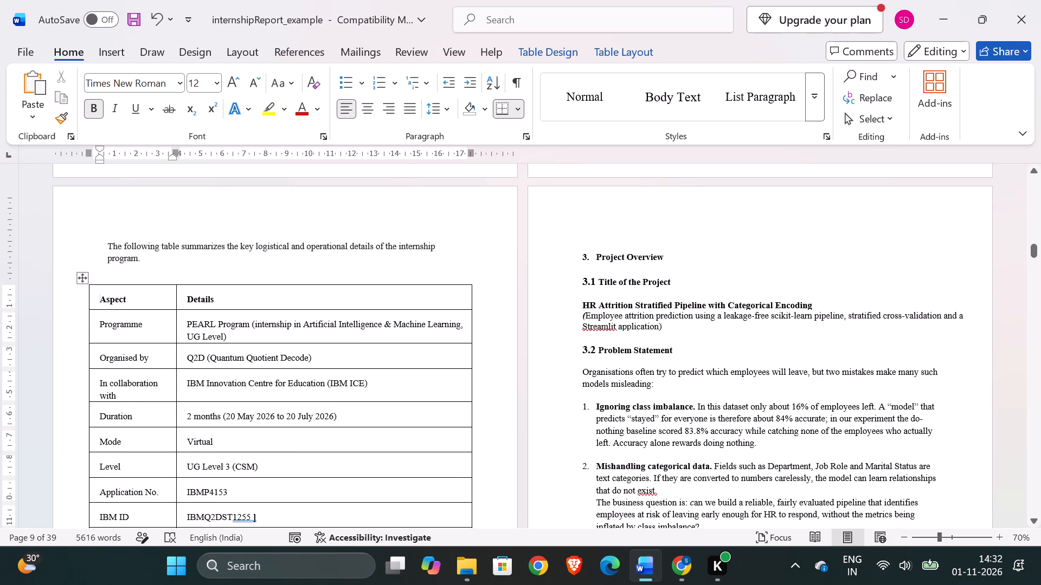
left_click(253, 276)
scroll(253, 276, "down", 1)
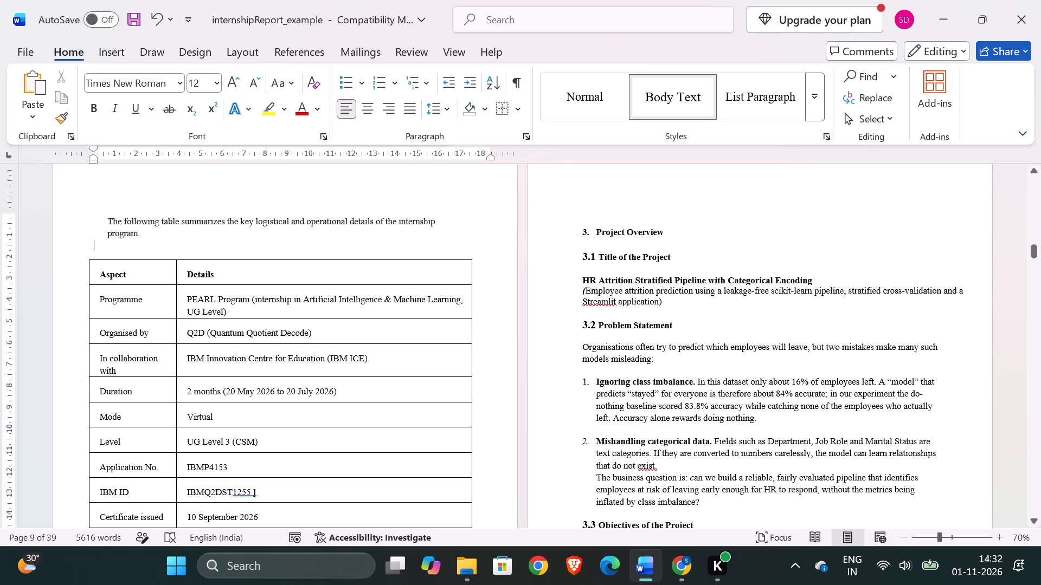
scroll(253, 276, "down", 2)
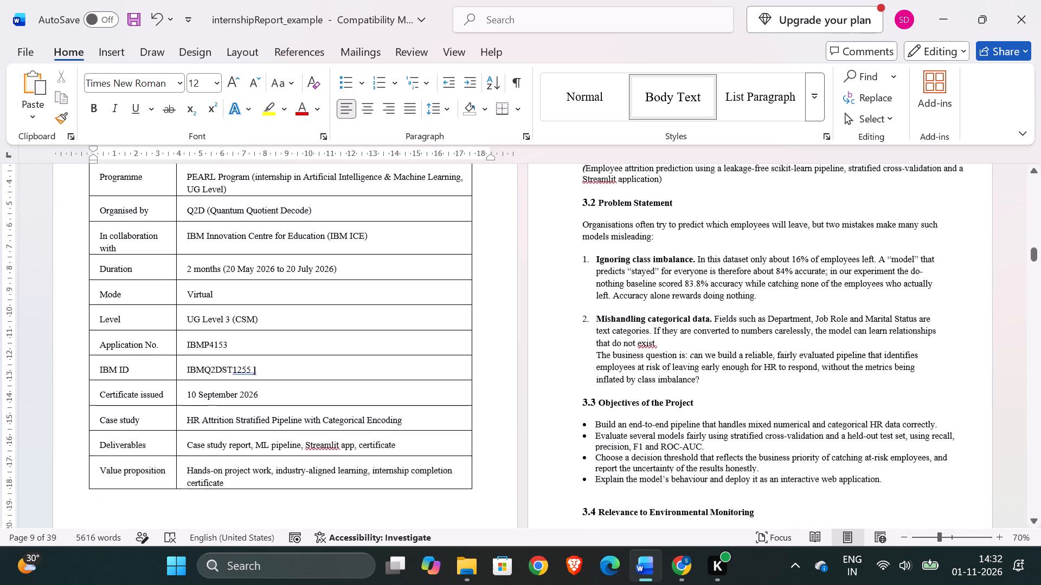